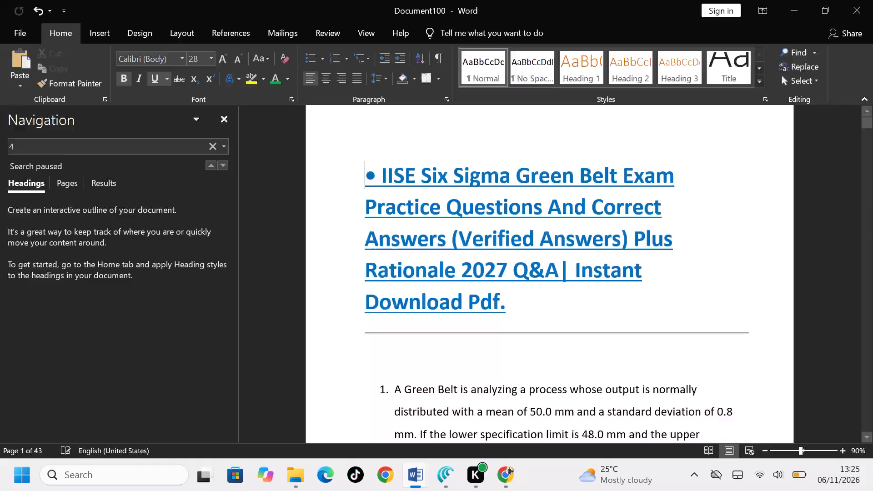
Save the Green Belt exam as a PDF in New folder (2), appending "458." to the suggested file name.
double_click(414, 117)
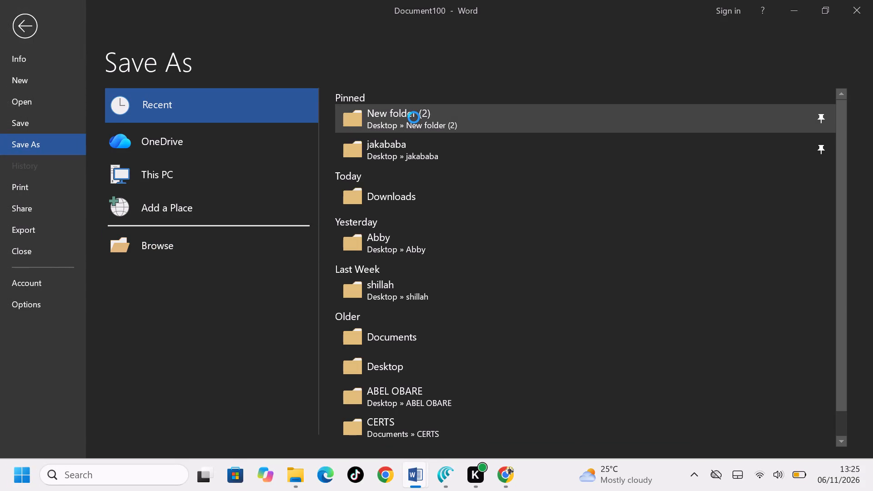
key("Right")
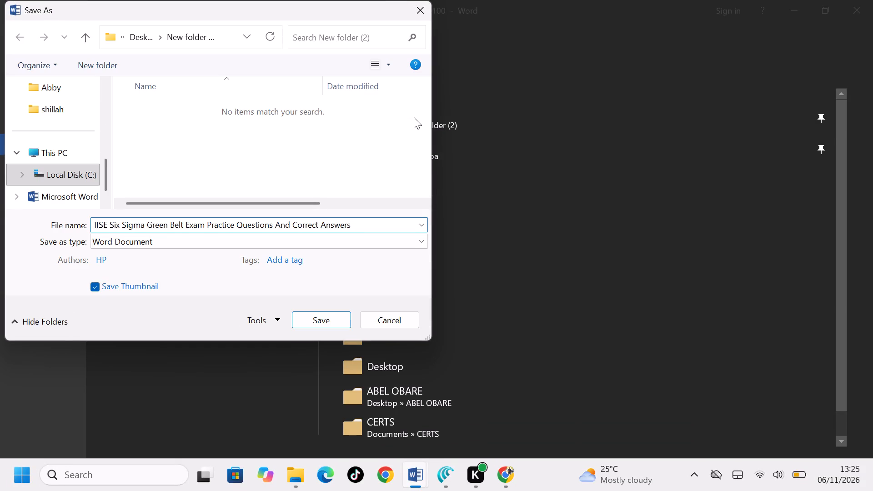
left_click(356, 235)
left_click(261, 321)
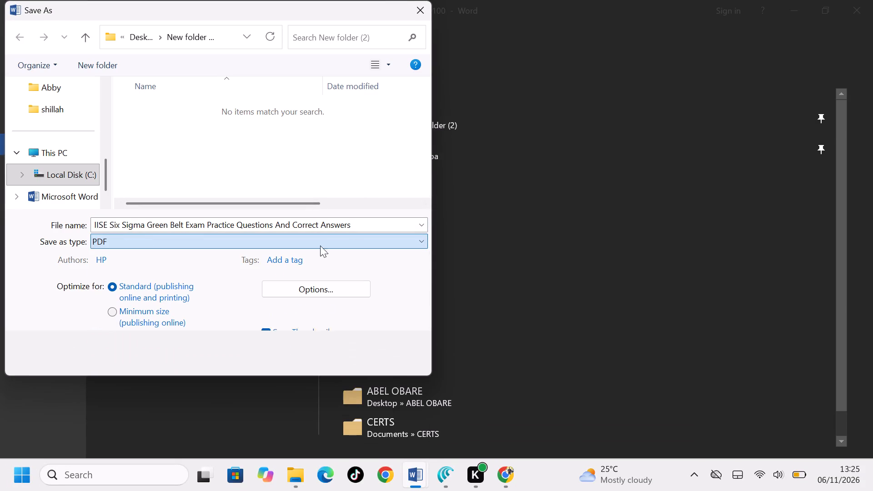
left_click(360, 224)
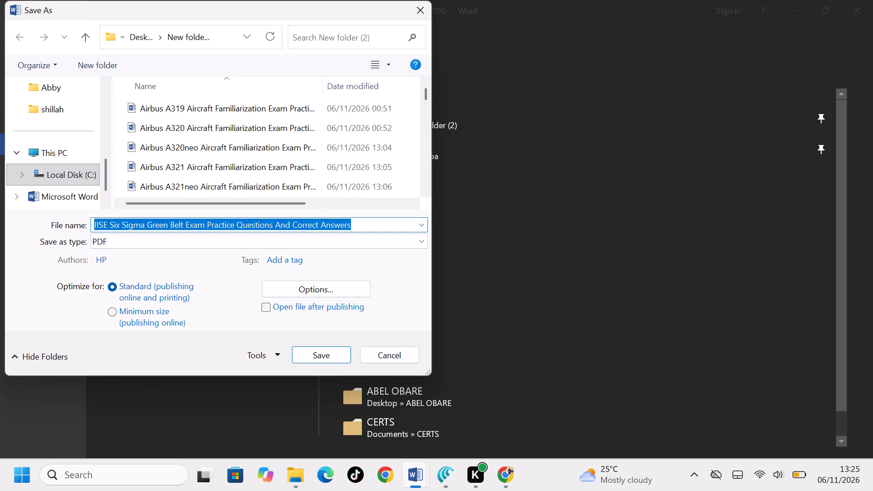
key("Right")
key("ctrl+v")
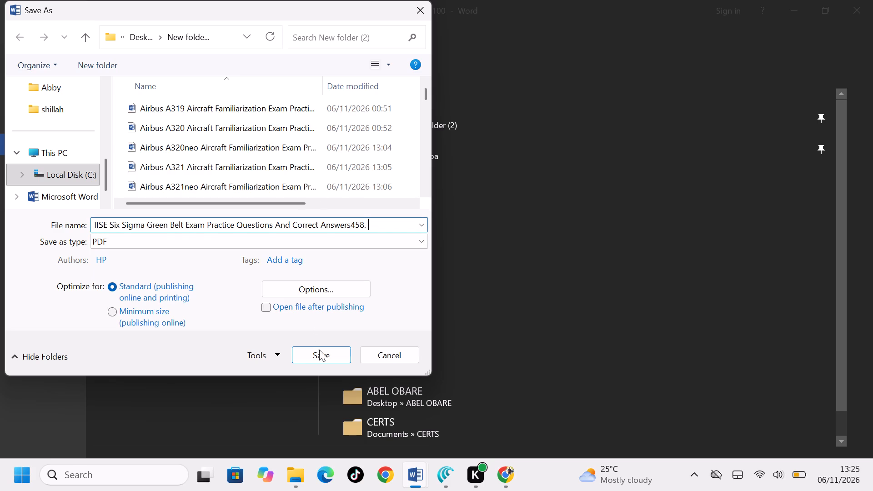
left_click(320, 354)
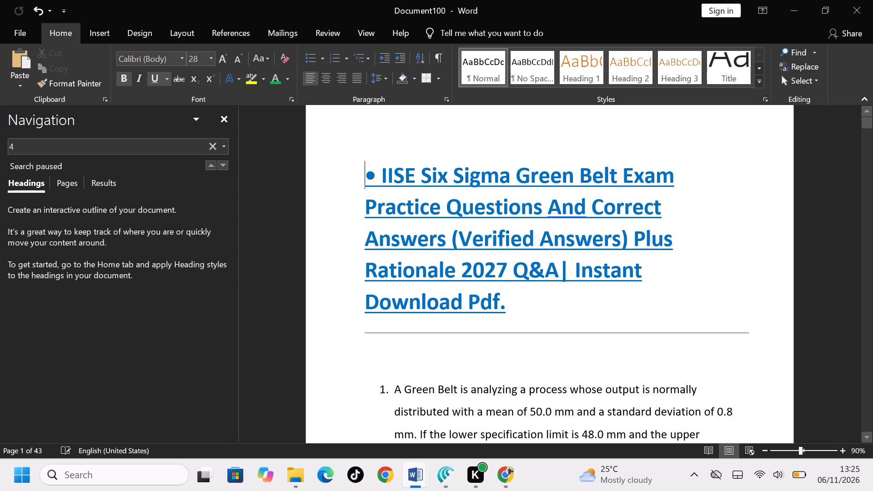
Close the Green Belt exam document without saving its changes.
left_click(865, 15)
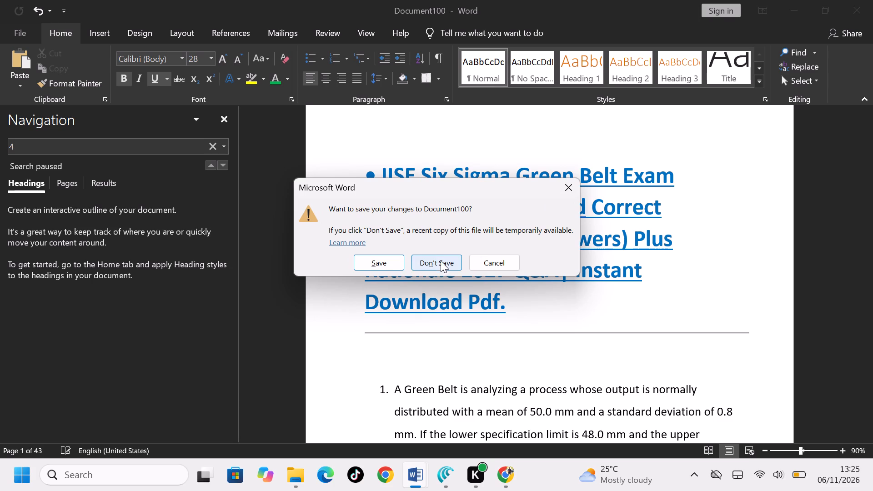
left_click(441, 259)
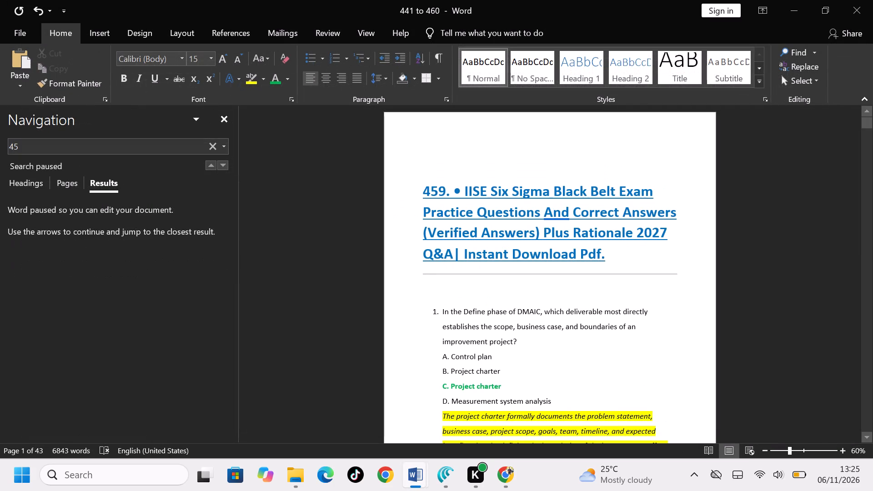
Move the entire Black Belt exam numbered 459 out of the "441 to 460" document into a new blank document.
key("Delete")
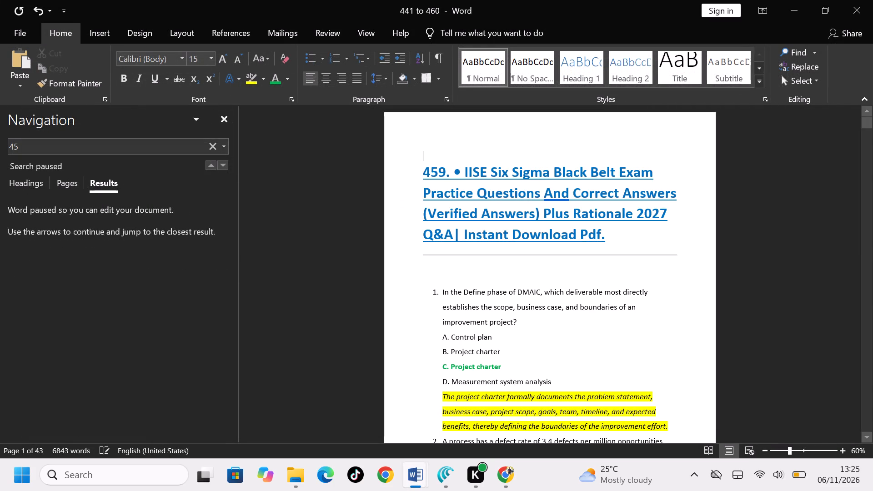
key("ctrl+a")
key("ctrl+x")
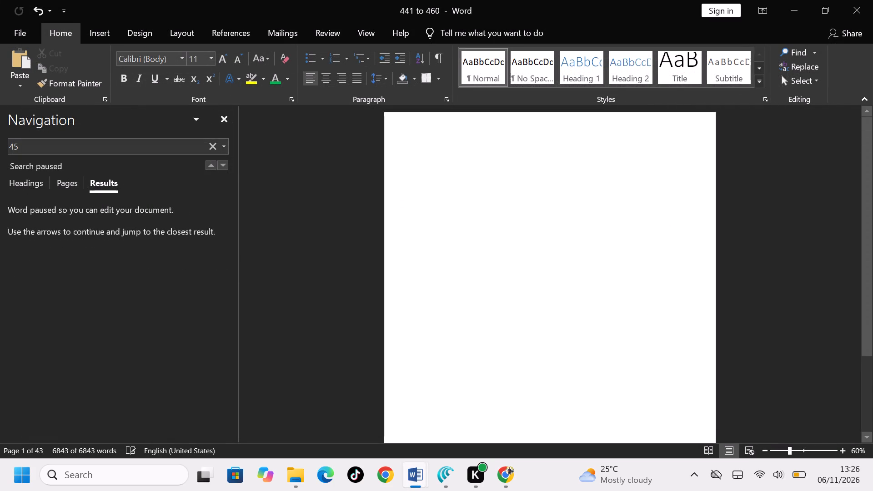
key("ctrl+n")
key("ctrl+v")
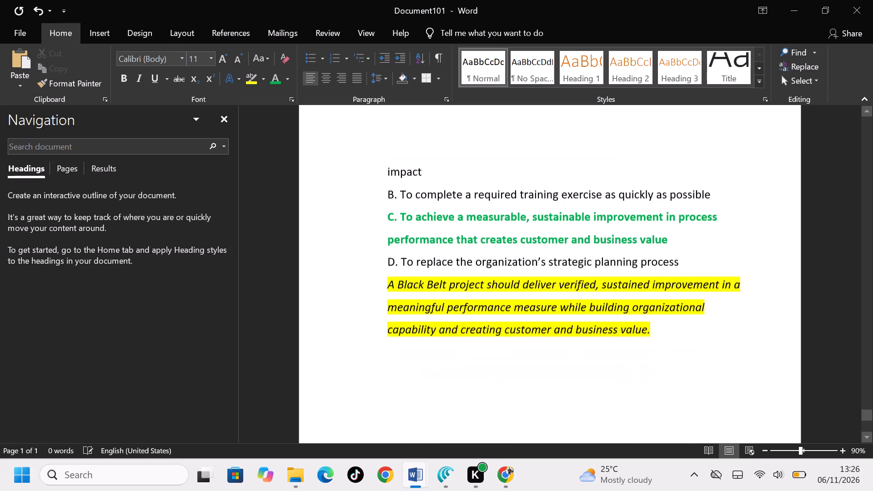
Delete the surplus blank lines after the last question of the Black Belt exam.
key("BackSpace")
key("BackSpace")
key("BackSpace")
key("BackSpace")
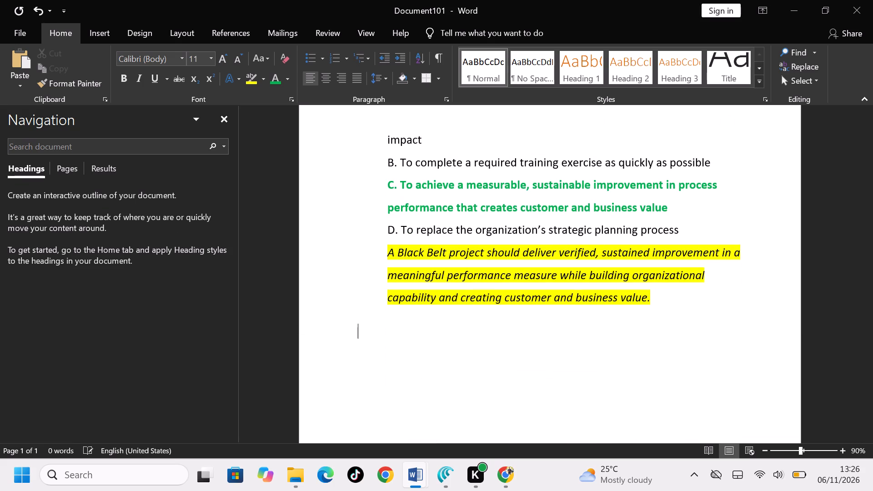
key("BackSpace")
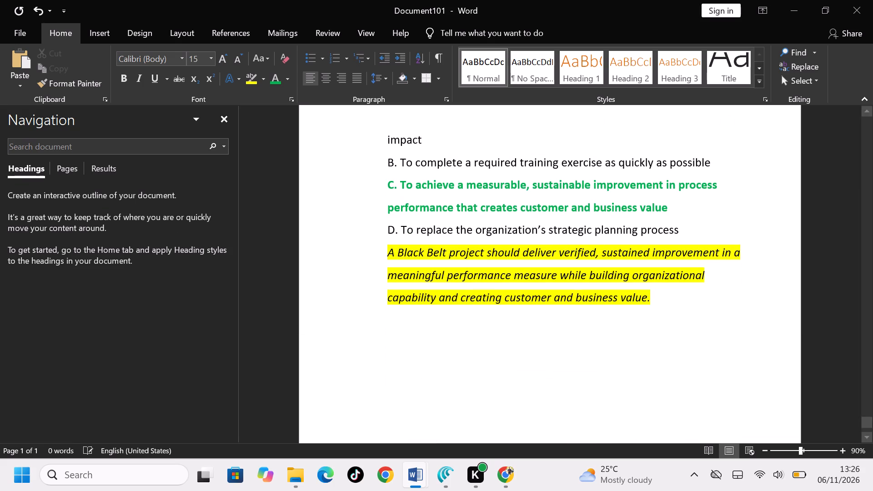
Find "4" to reach the Black Belt exam title and cut the leading number "459." from it.
scroll(391, 189, "up", 3)
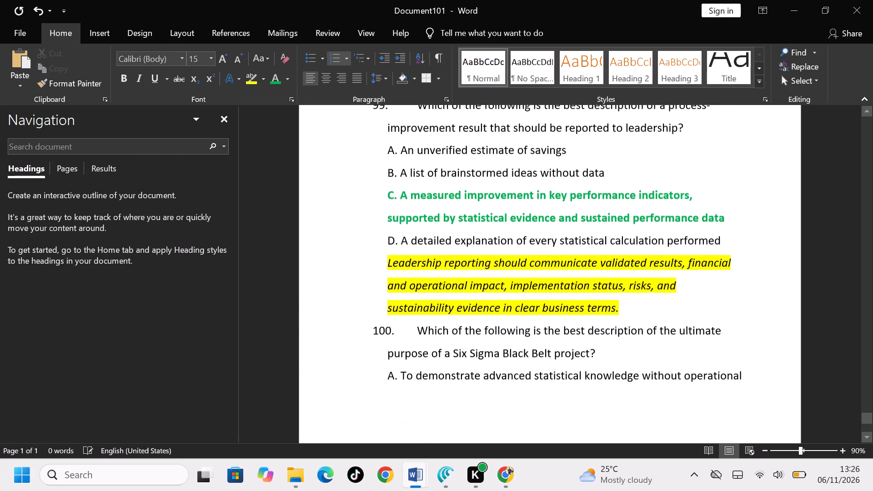
left_click(141, 147)
key("4")
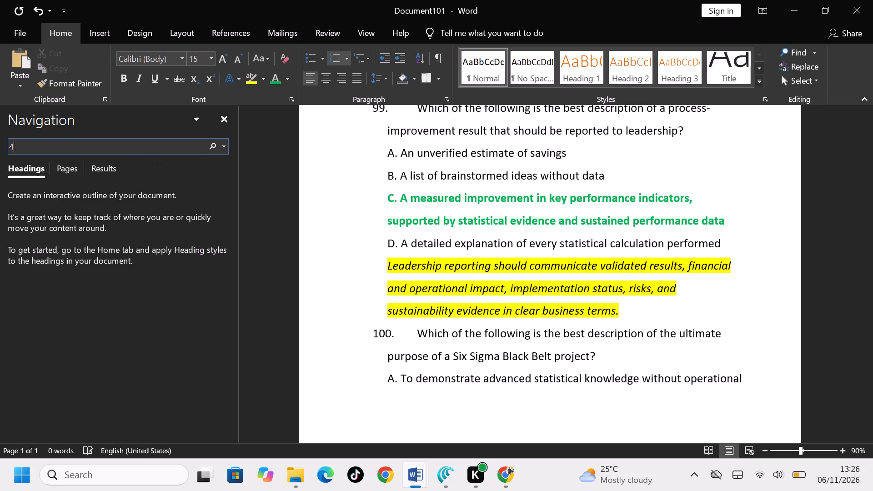
left_click(356, 171)
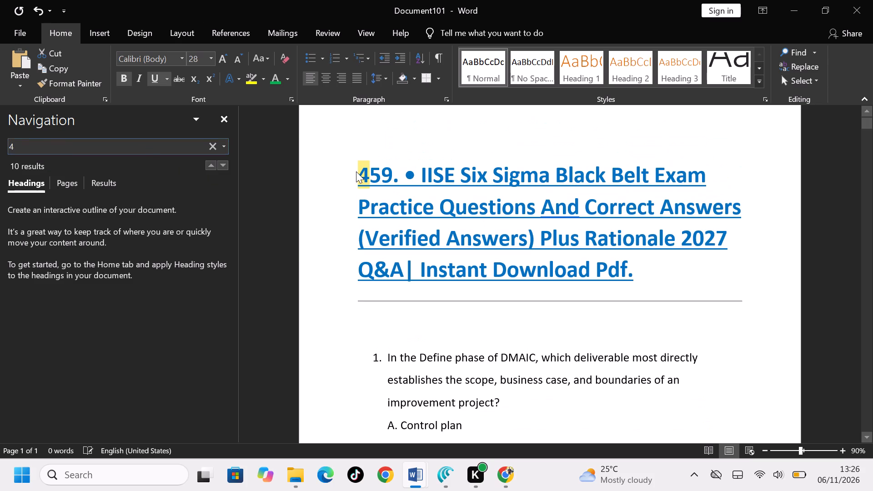
left_click_drag(356, 171, 408, 180)
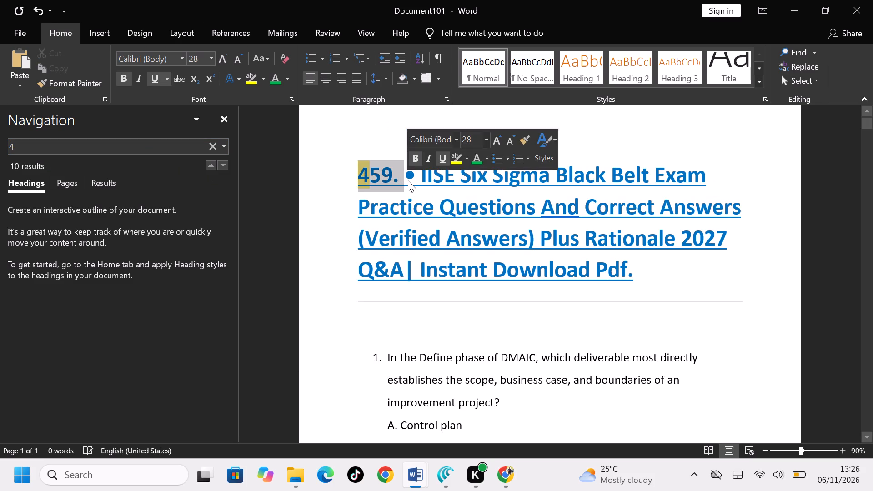
key("ctrl+x")
Save the Black Belt exam as a PDF in New folder (2), appending "459." to the suggested file name.
key("ctrl+s")
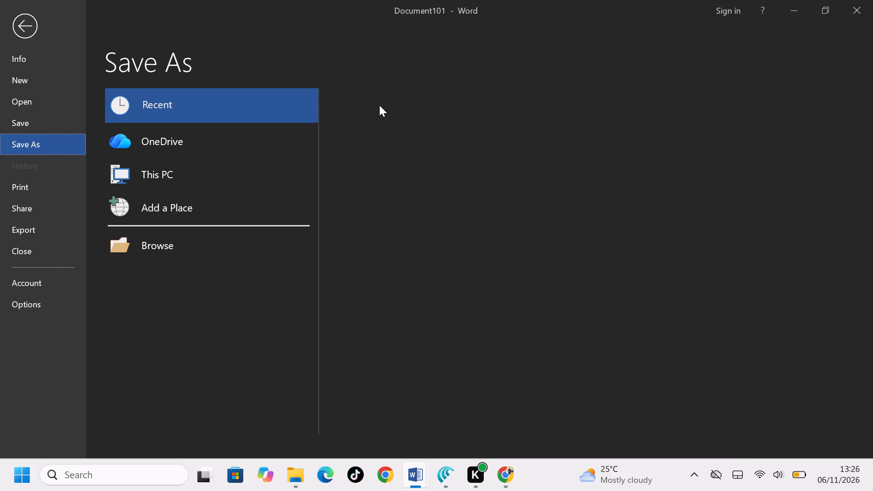
double_click(416, 116)
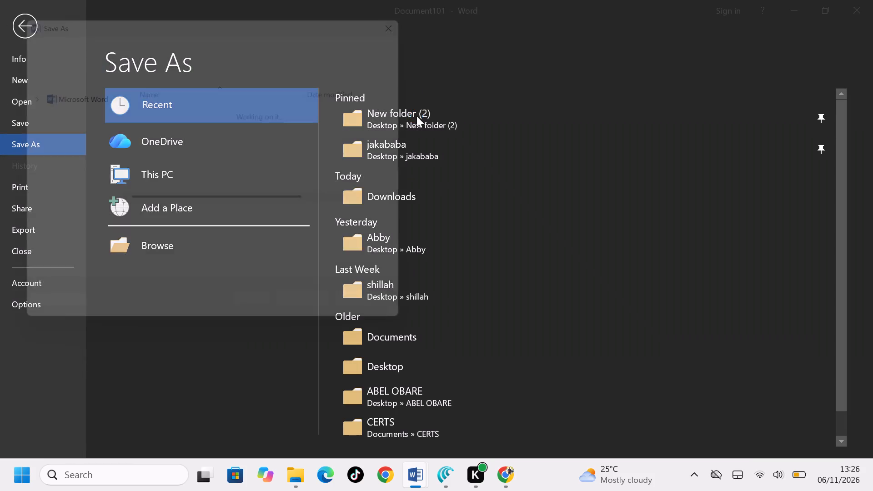
key("Right")
key("ctrl+v")
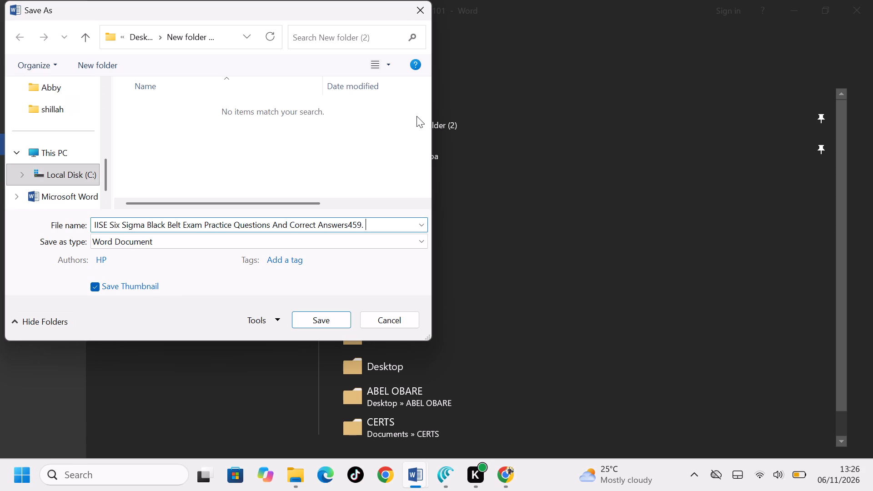
left_click(304, 236)
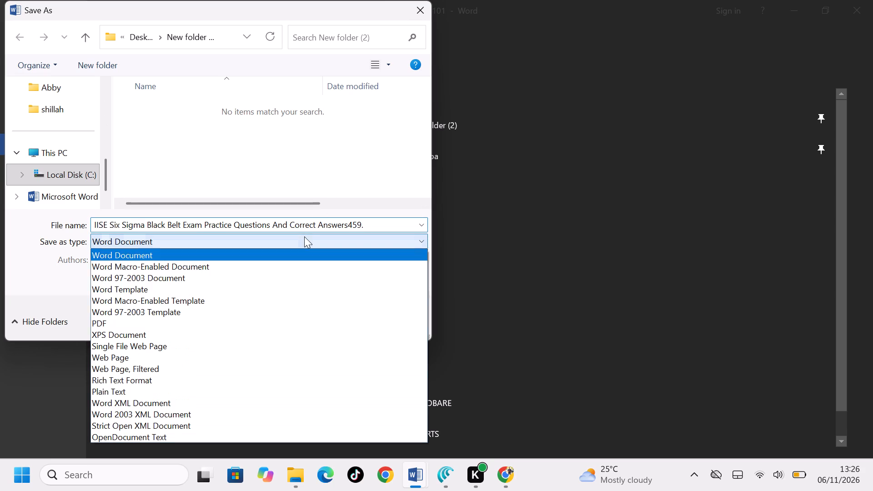
left_click(257, 326)
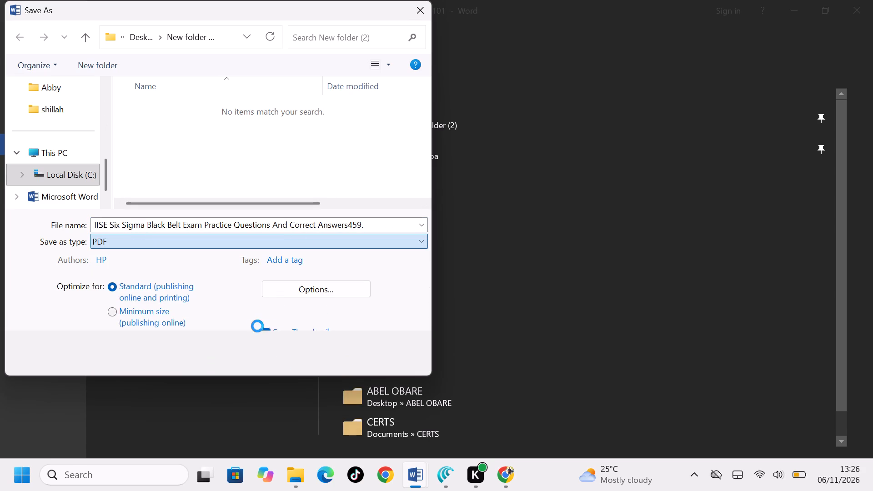
left_click(315, 354)
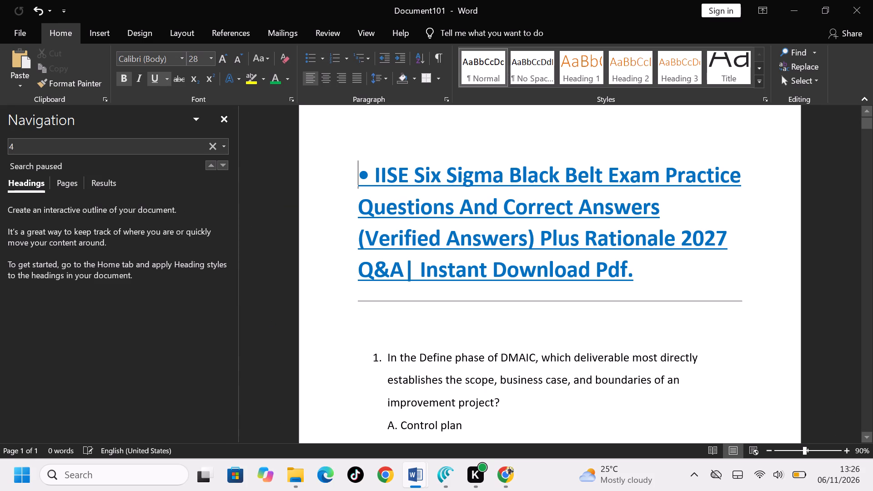
left_click(872, 0)
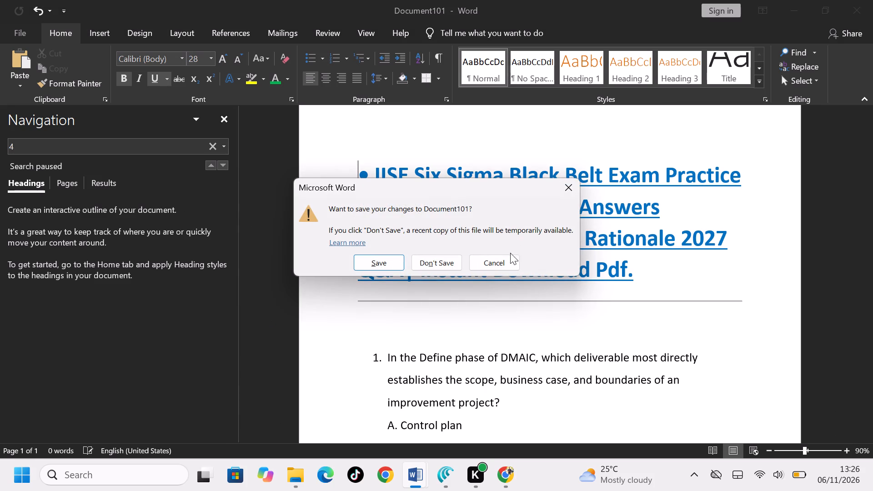
left_click(436, 261)
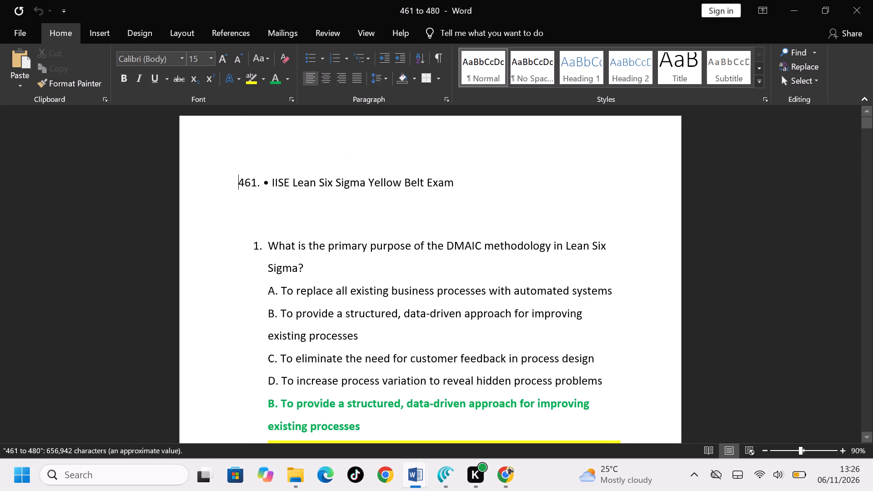
Copy the "Exam Practice Questions And Correct Answers" title text with its divider line from the q&a (AutoRecovered) document.
left_click(418, 483)
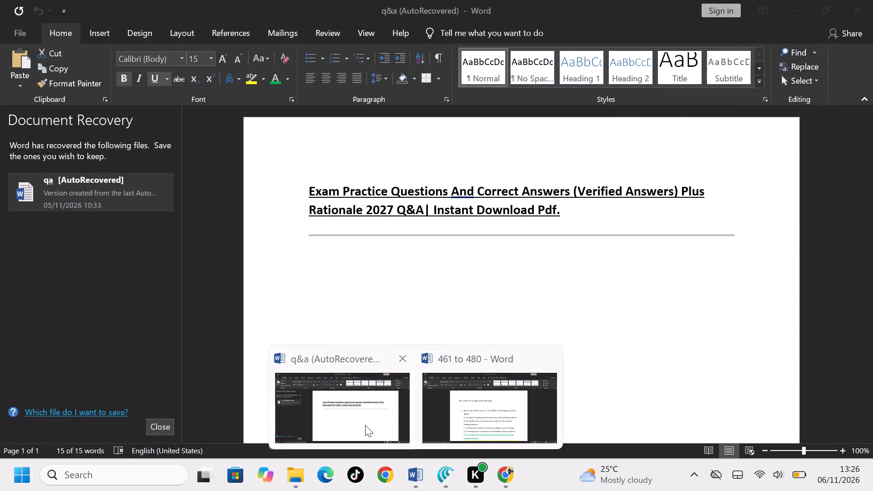
left_click(365, 425)
key("ctrl+c")
key("ctrl+c")
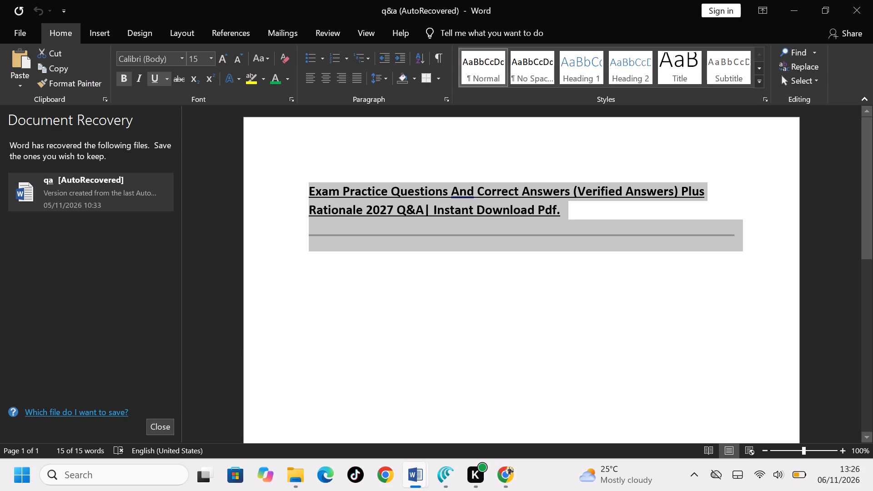
key("ctrl+c")
key("ctrl+c")
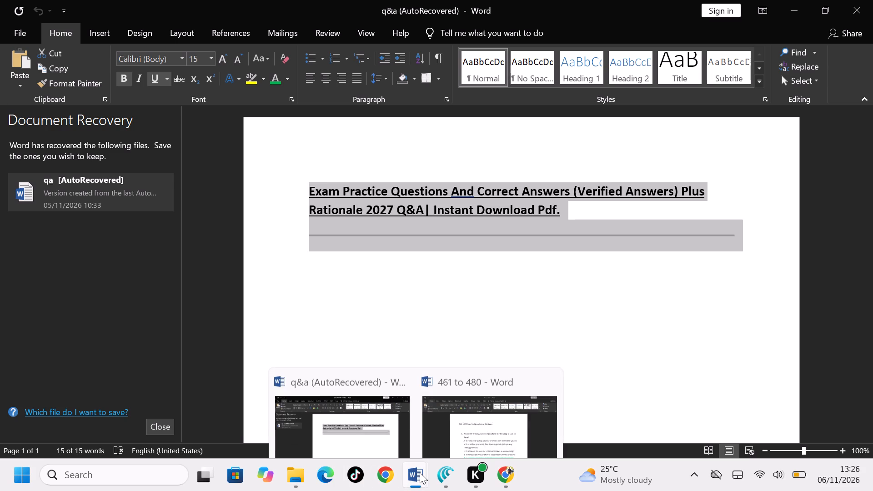
Replace "Exam" in the 461 Lean Six Sigma Yellow Belt title of "461 to 480" with the copied text and remove a blank line below.
left_click(491, 418)
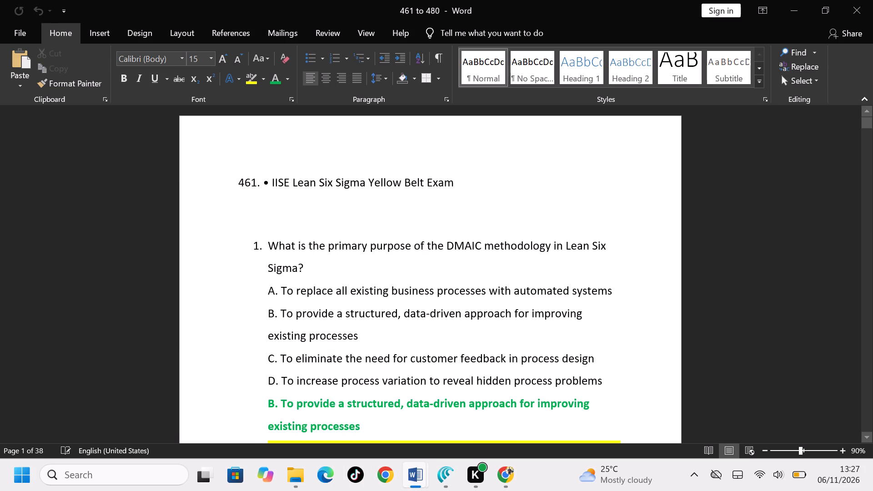
double_click(438, 180)
key("ctrl+v")
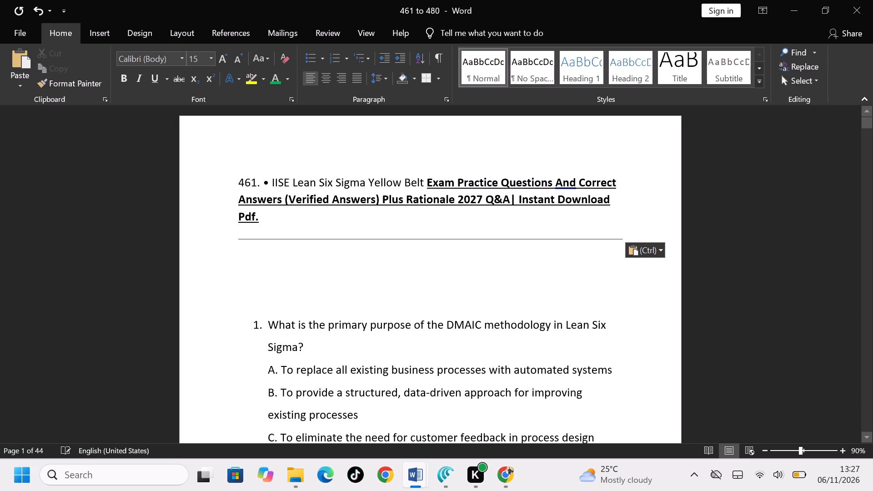
key("Delete")
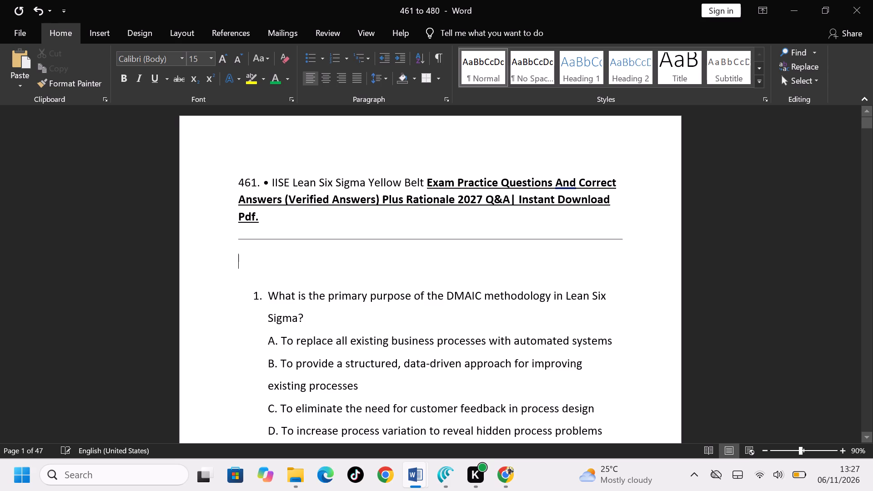
Format the whole 461 Lean Six Sigma Yellow Belt title as 28 pt, bold, underlined and dark red.
left_click(284, 220)
left_click_drag(284, 220, 181, 185)
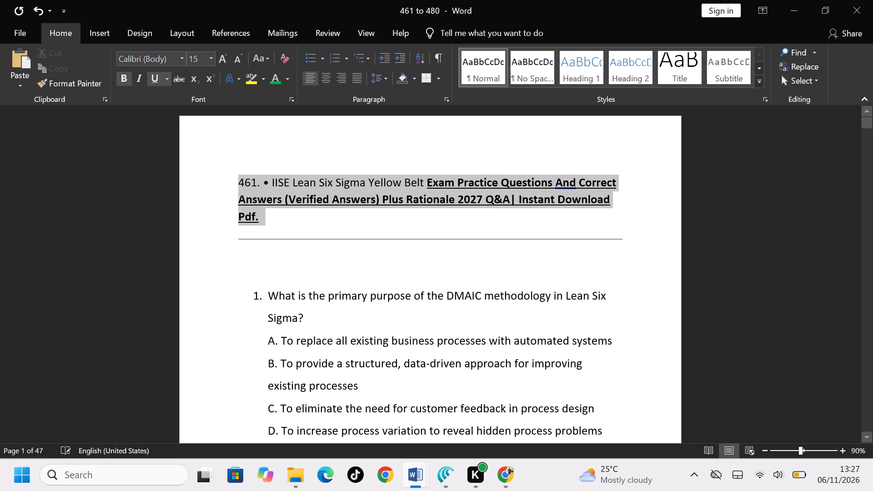
left_click_drag(181, 185, 181, 185)
key("ctrl+shift+period")
key("ctrl+shift+period")
key("ctrl+shift+period")
key("ctrl+shift+period")
key("ctrl+shift+period")
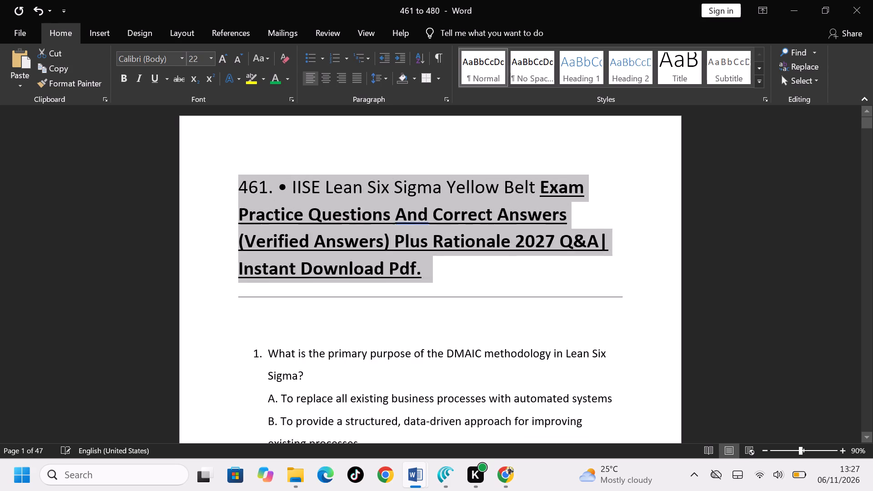
key("ctrl+shift+period")
key("ctrl+shift+period")
key("ctrl+b")
key("ctrl+u")
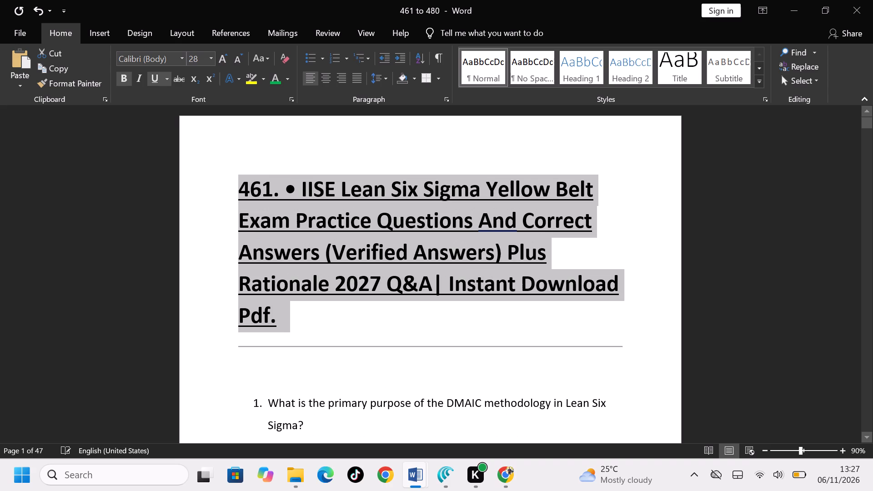
left_click(287, 77)
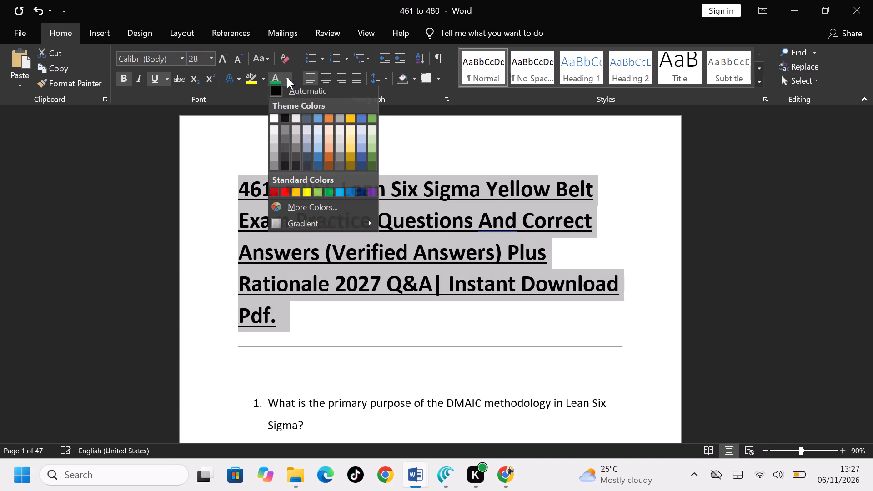
left_click(274, 195)
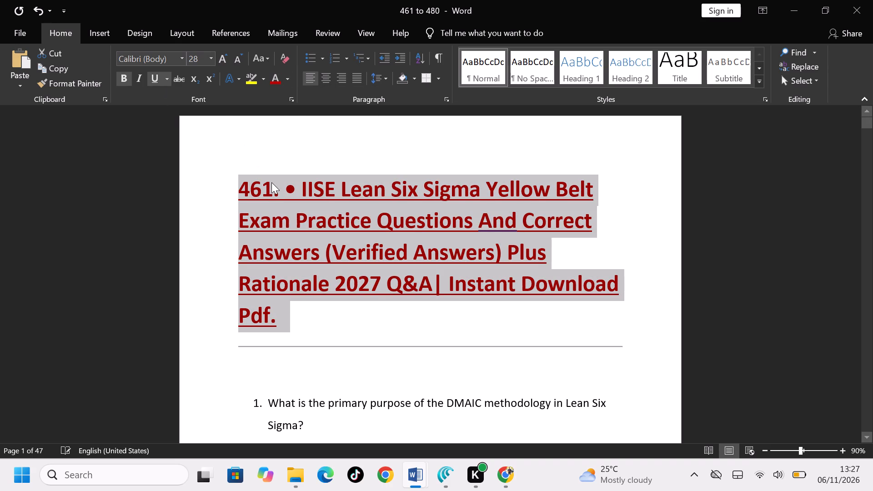
Search the document for "46" and replace "Exam" in the 462 Lean Six Sigma Green Belt title with the copied title text.
key("ctrl+f")
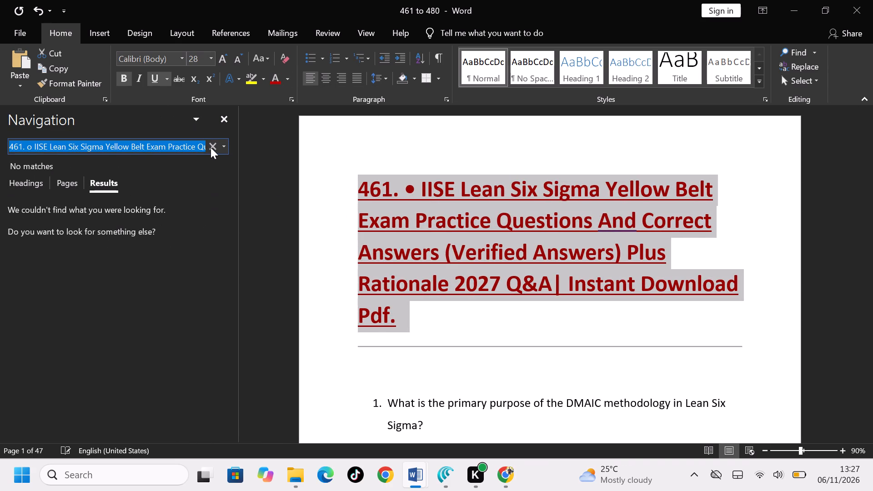
left_click(211, 147)
left_click(193, 147)
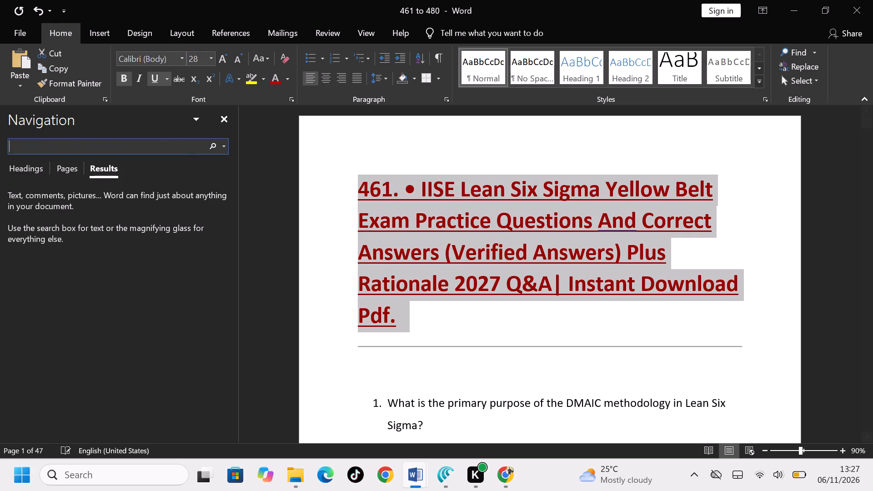
type("46")
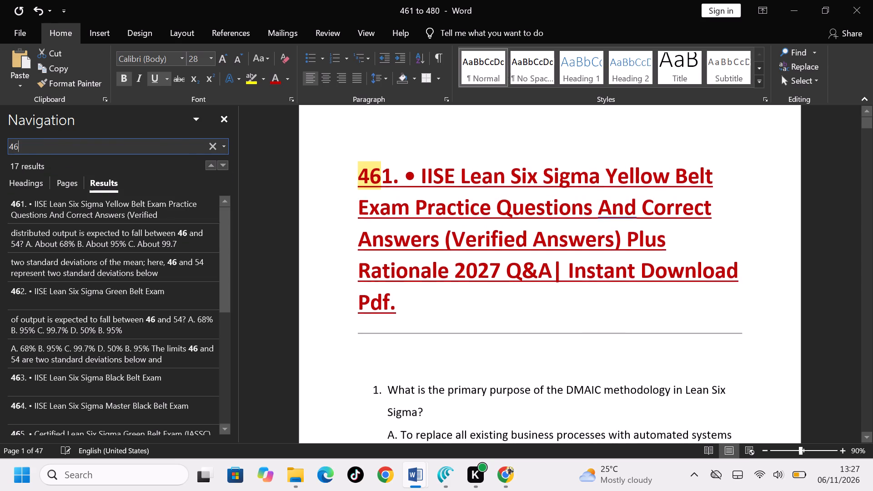
left_click(110, 294)
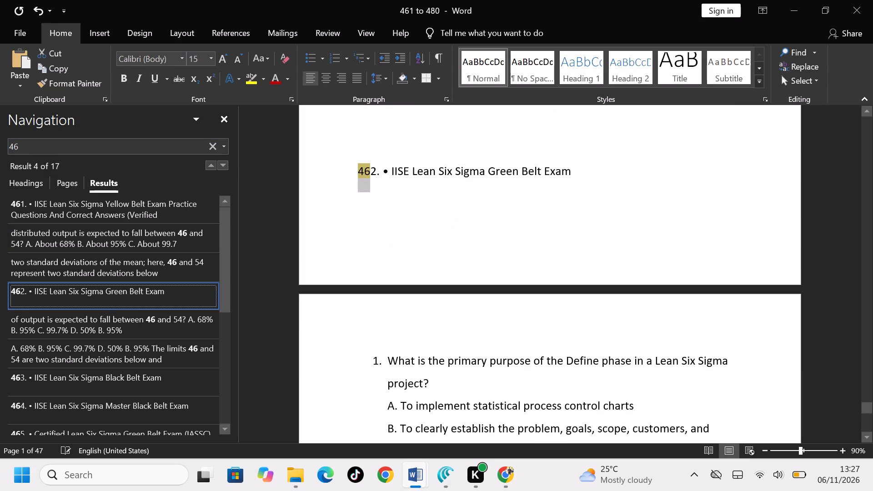
double_click(559, 172)
key("ctrl+v")
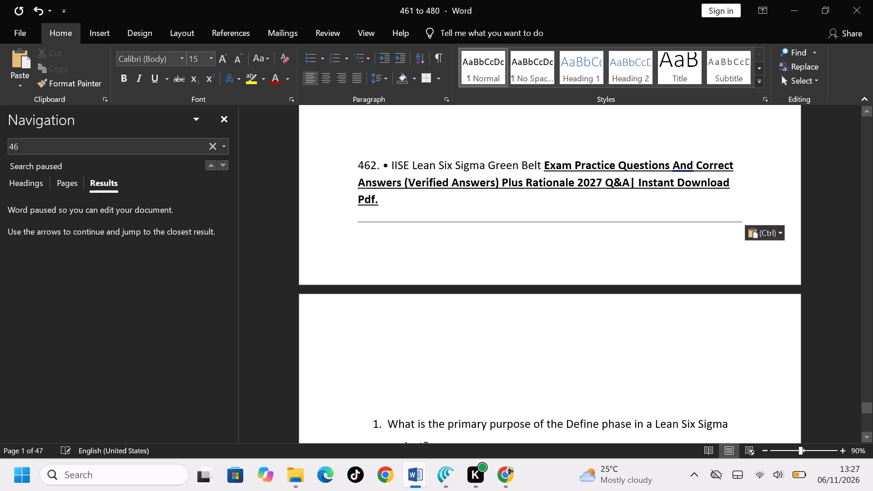
Format the whole 462 Lean Six Sigma Green Belt title as 28 pt, bold, underlined and dark red.
left_click(393, 201)
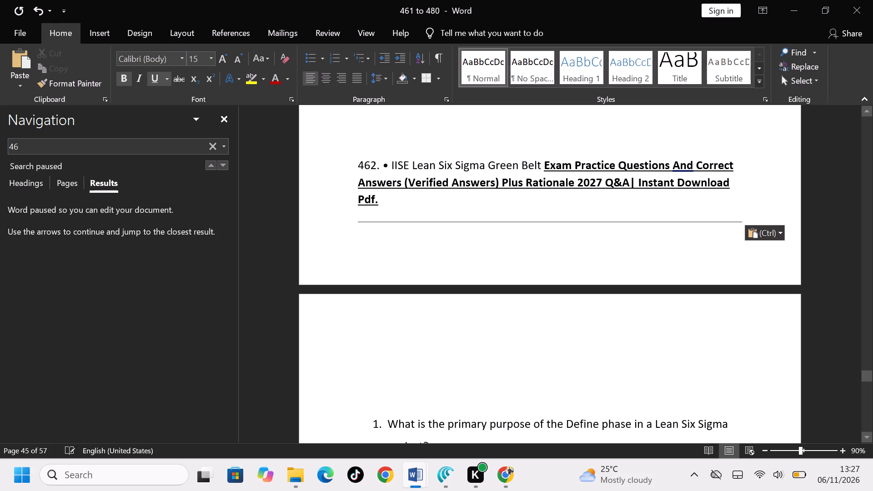
left_click_drag(414, 198, 339, 170)
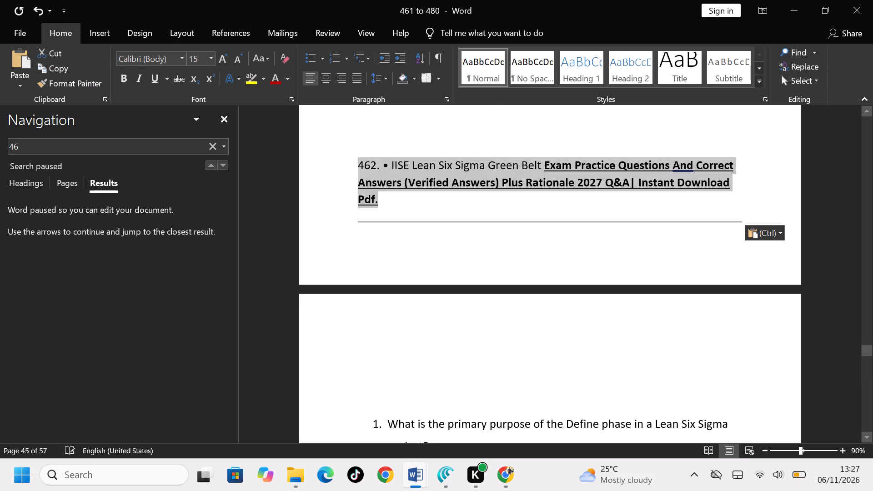
key("ctrl+shift+period")
key("ctrl+shift+period")
key("ctrl+shift+period")
key("ctrl+shift+period")
key("ctrl+shift+period")
key("ctrl+shift+period")
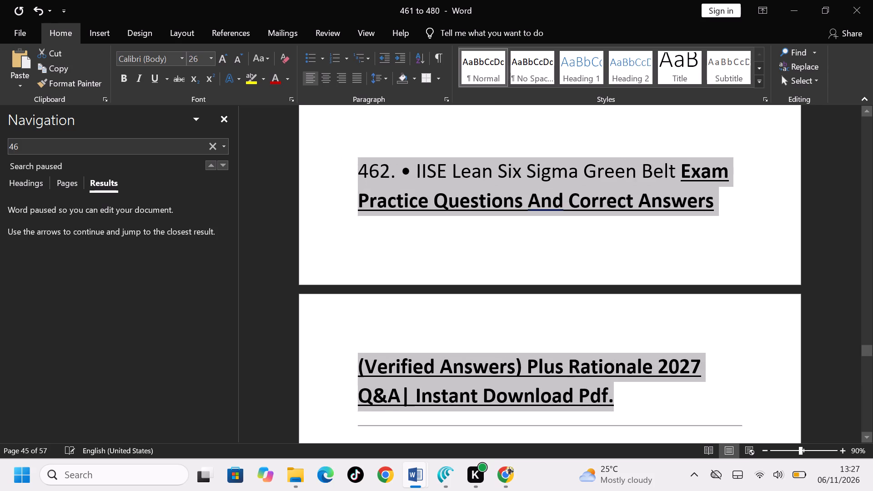
key("ctrl+shift+period")
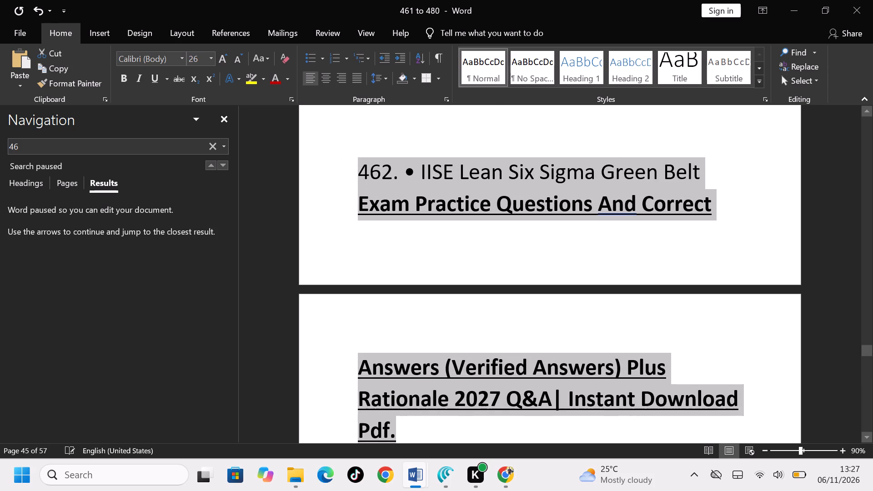
key("ctrl+b")
key("ctrl+u")
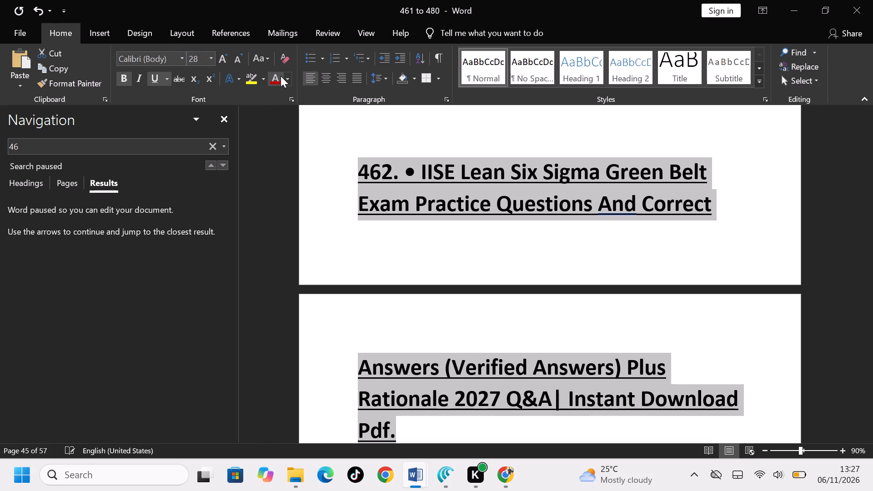
left_click(281, 76)
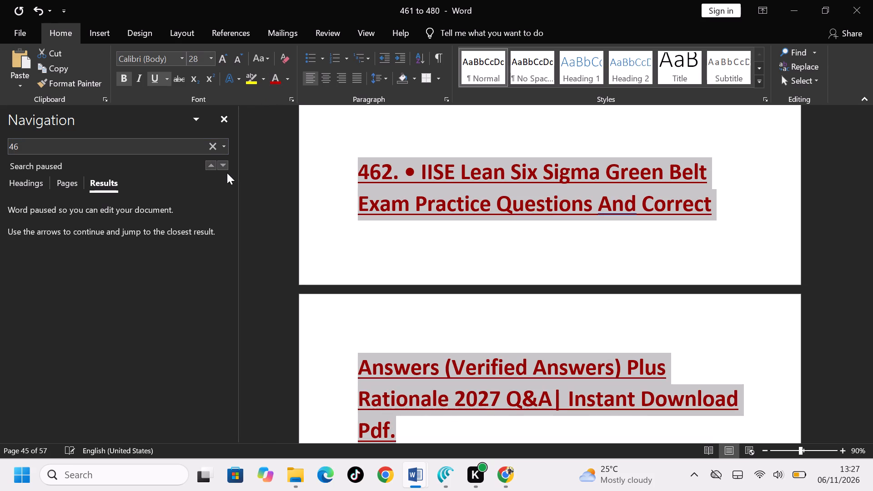
Replace "Exam" in the 463 Lean Six Sigma Black Belt title with the copied title text and remove a blank line below.
left_click(222, 161)
left_click(222, 161)
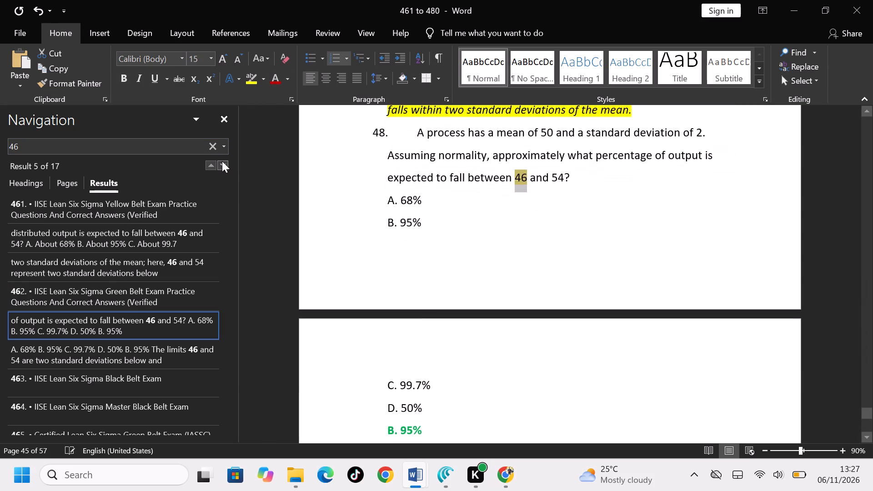
scroll(136, 347, "down", 1)
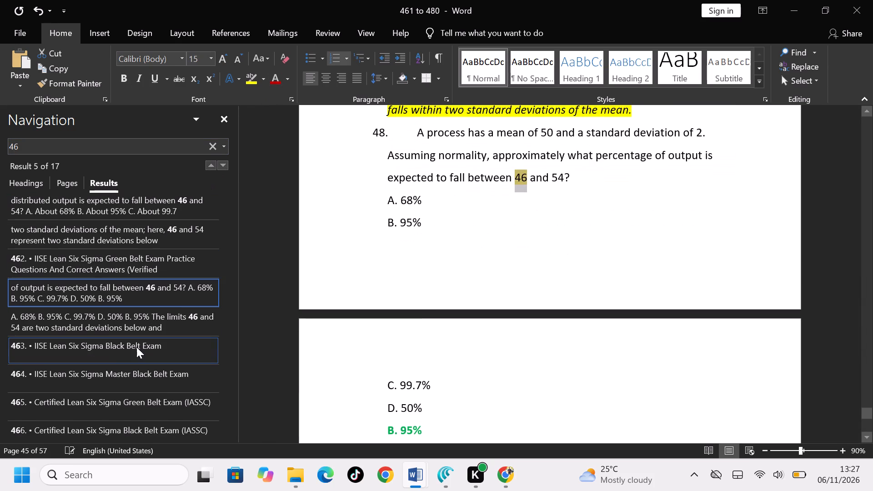
left_click(106, 351)
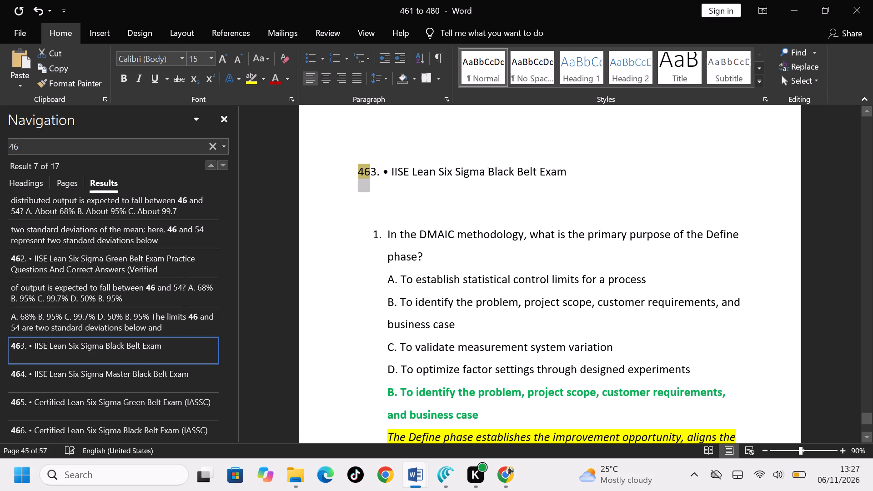
double_click(552, 171)
key("ctrl+v")
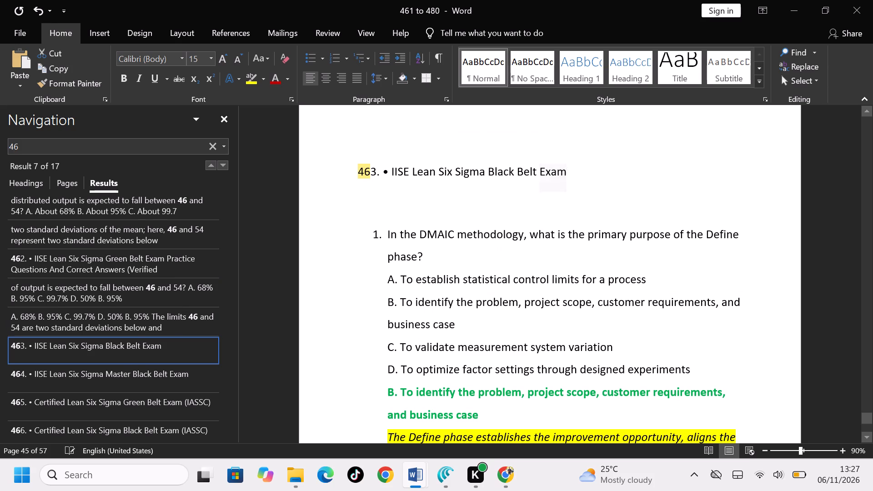
key("Delete")
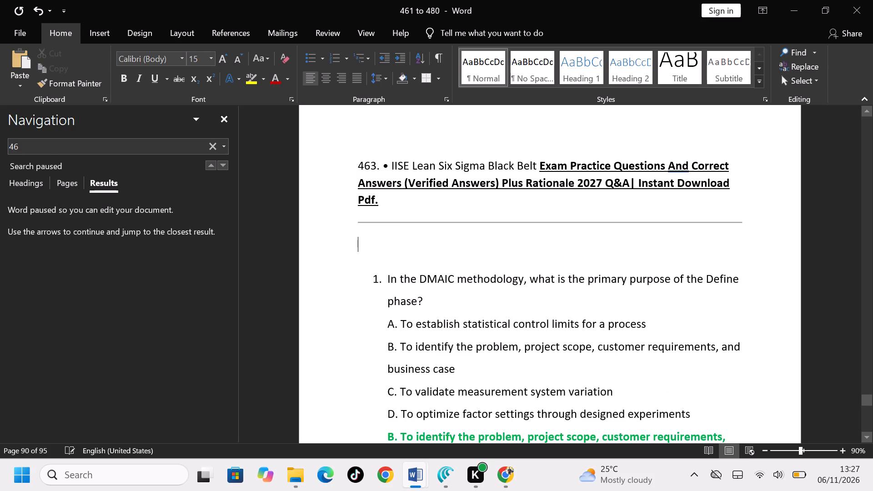
Format the whole 463 Lean Six Sigma Black Belt title as 28 pt, bold, underlined and dark red.
left_click(391, 207)
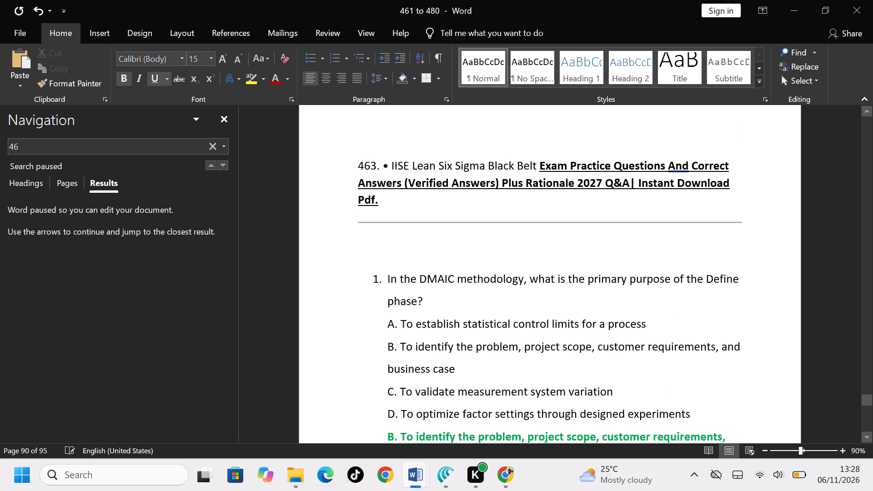
left_click_drag(391, 207, 328, 160)
key("ctrl+shift+period")
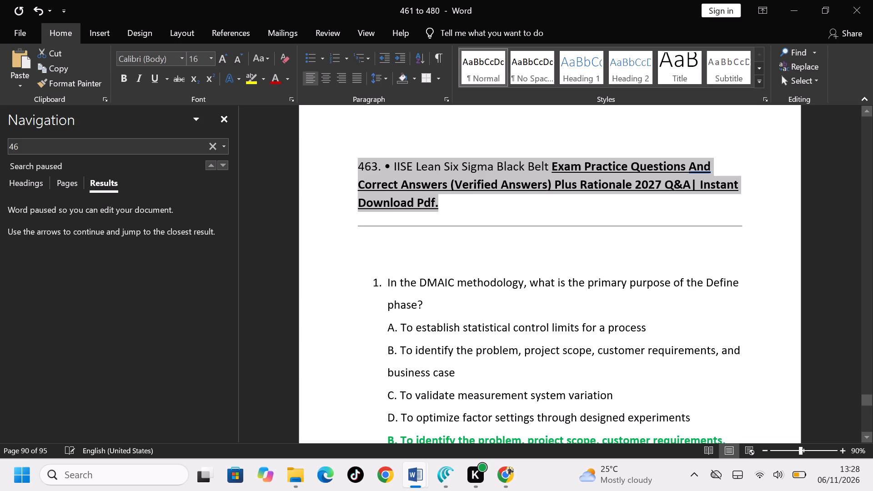
key("ctrl+shift+period")
key("ctrl+shift+period")
key("ctrl+shift+period")
key("ctrl+shift+period")
key("ctrl+shift+period")
key("ctrl+shift+period")
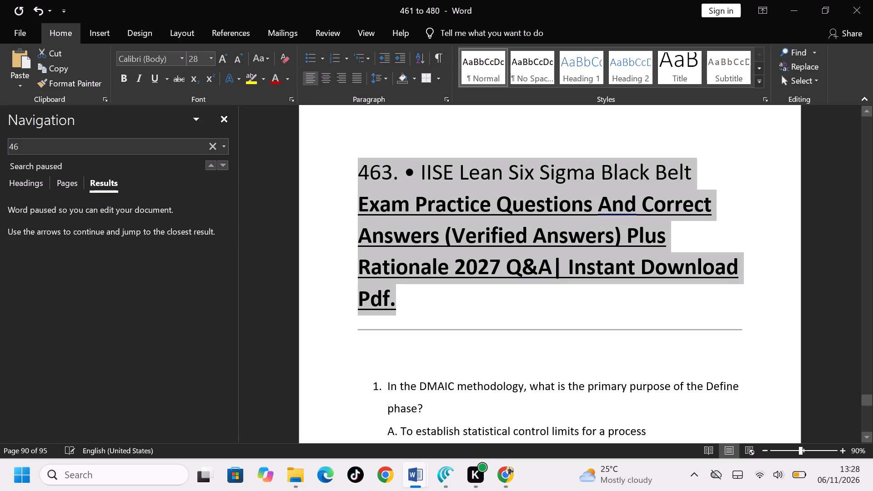
key("ctrl+b")
key("ctrl+u")
left_click(271, 80)
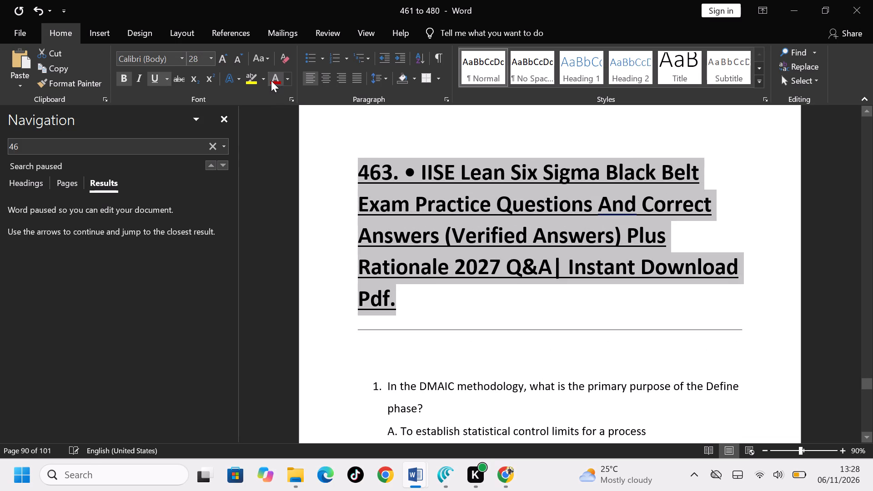
Replace "Exam" in the 464 Lean Six Sigma Master Black Belt title with the copied title text and remove a blank line below.
left_click(223, 165)
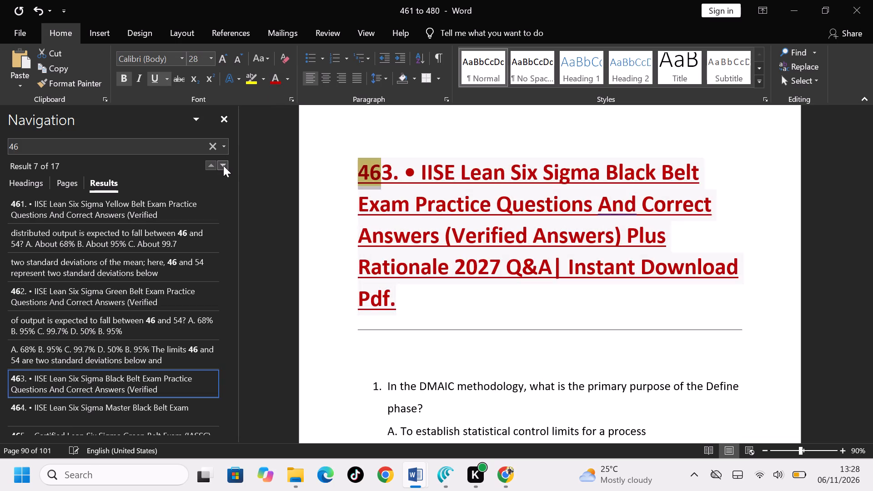
left_click(223, 165)
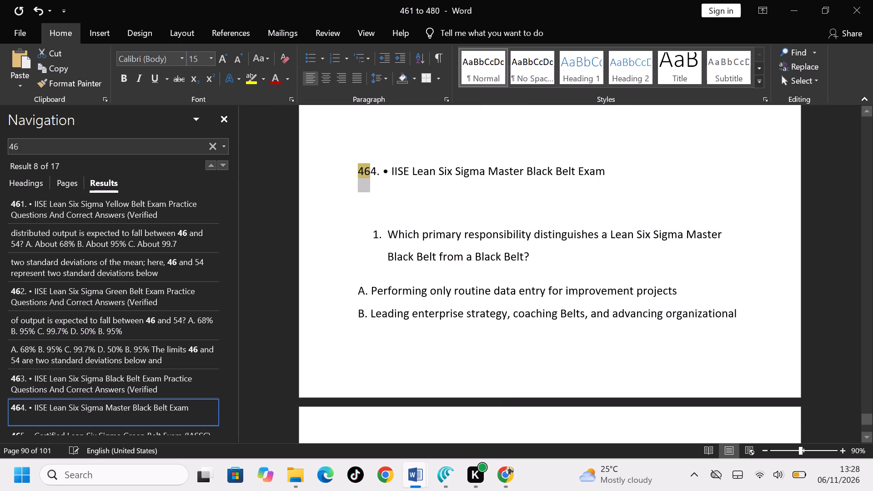
double_click(597, 176)
key("ctrl+v")
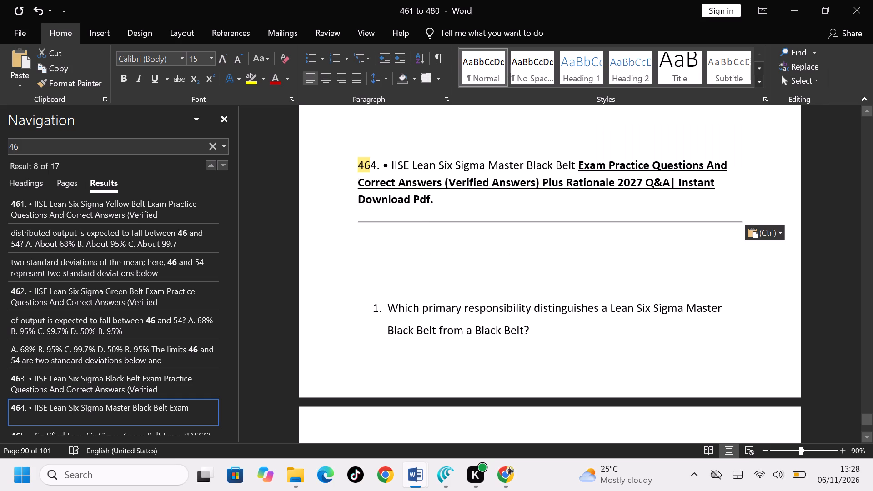
key("Delete")
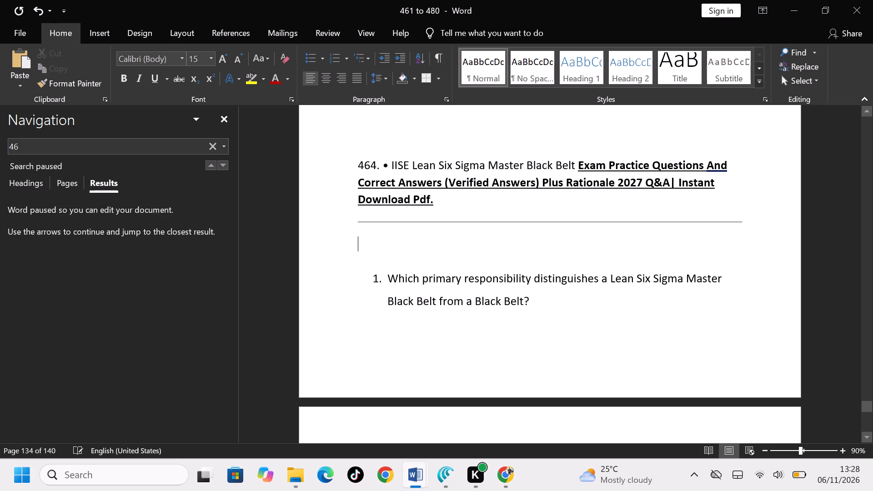
Format the whole 464 Lean Six Sigma Master Black Belt title as 28 pt, bold, underlined and dark red.
left_click(439, 200)
left_click_drag(439, 200, 371, 175)
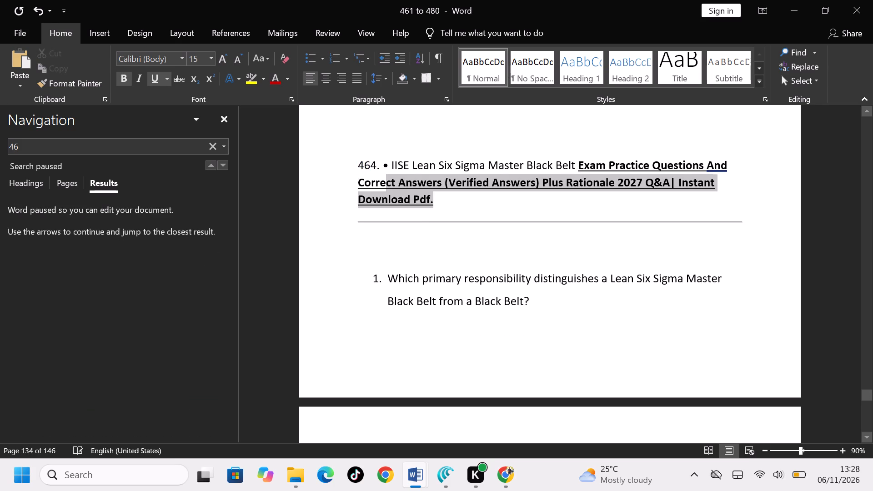
left_click_drag(371, 175, 333, 173)
key("ctrl+shift+period")
key("ctrl+shift+period")
key("ctrl+shift+period")
key("ctrl+shift+period")
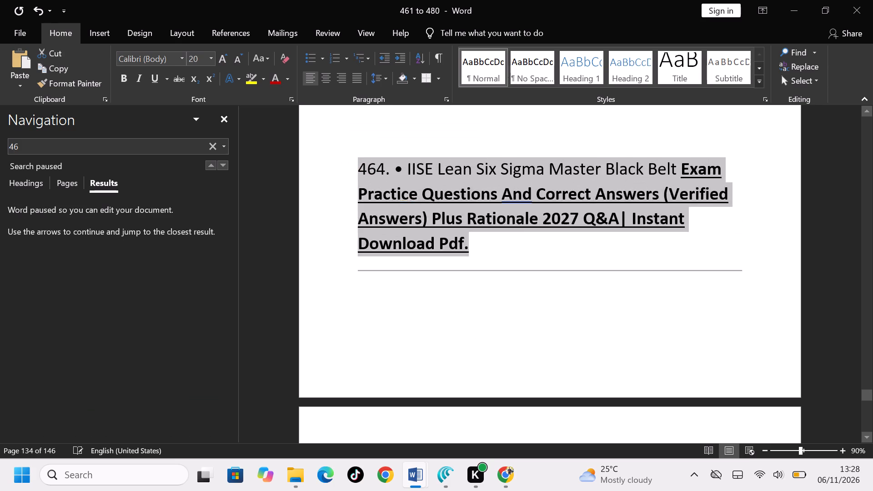
key("ctrl+shift+period")
key("ctrl+shift+period")
key("ctrl+shift+period")
key("ctrl+shift+period")
key("ctrl+shift+comma")
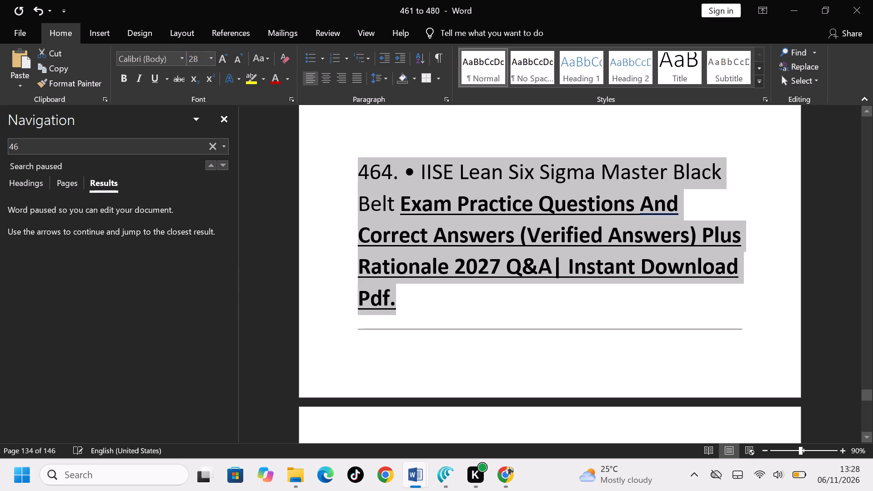
key("ctrl+b")
key("ctrl+u")
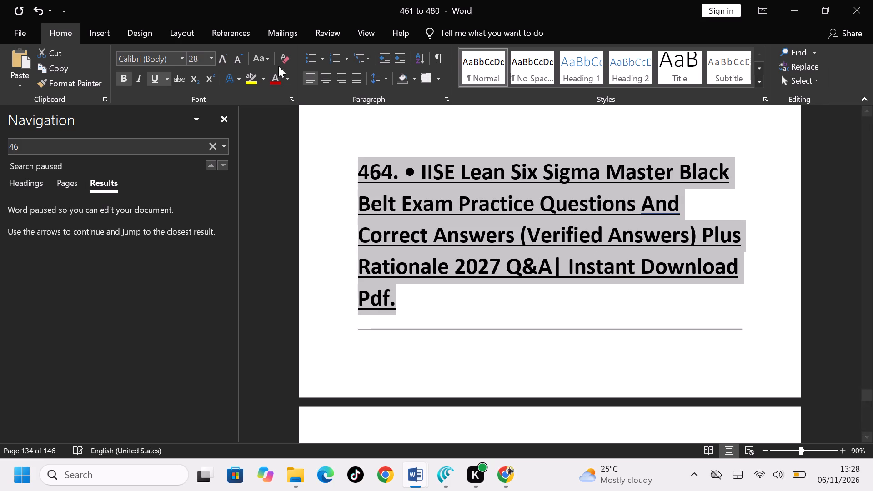
left_click(274, 77)
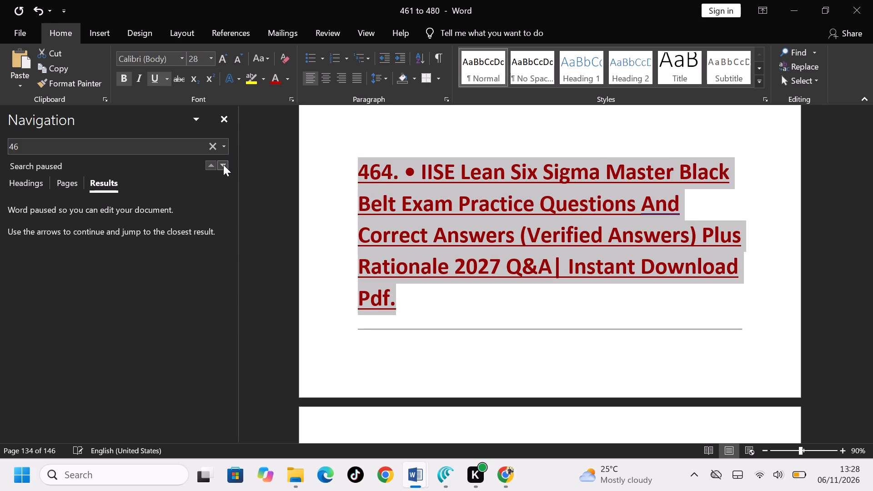
Remove "Exam" from the 465 Certified Lean Six Sigma Green Belt title and paste the copied title text after "(IASSC)".
left_click(223, 165)
left_click(223, 165)
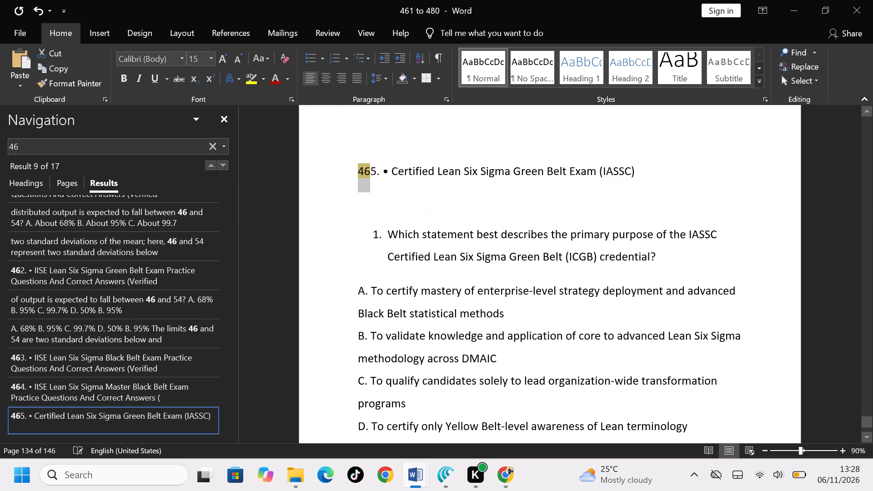
double_click(586, 175)
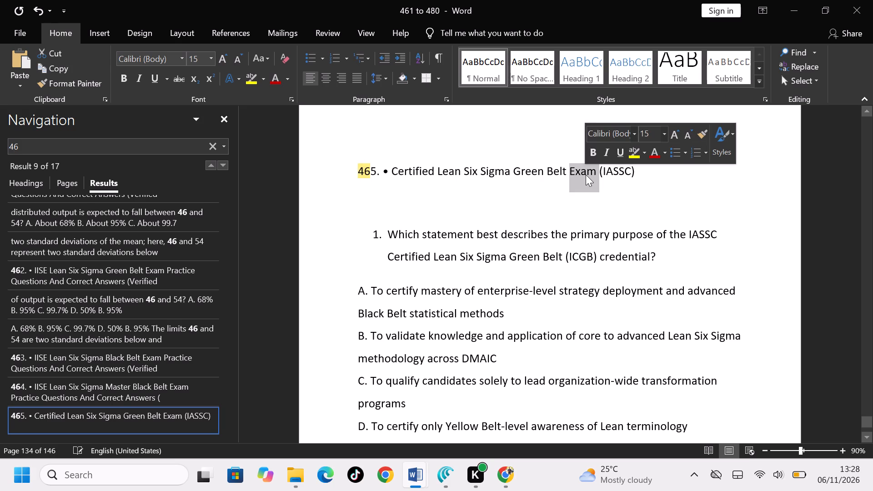
key("BackSpace")
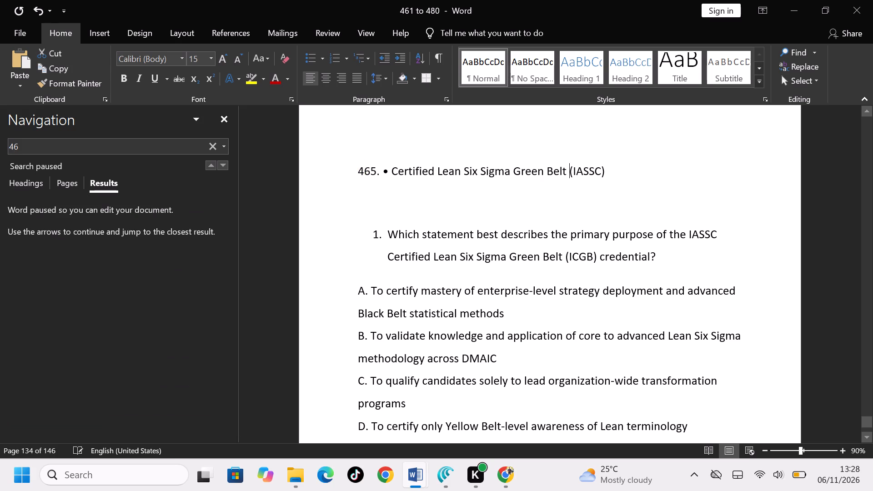
left_click(609, 166)
key("ctrl+v")
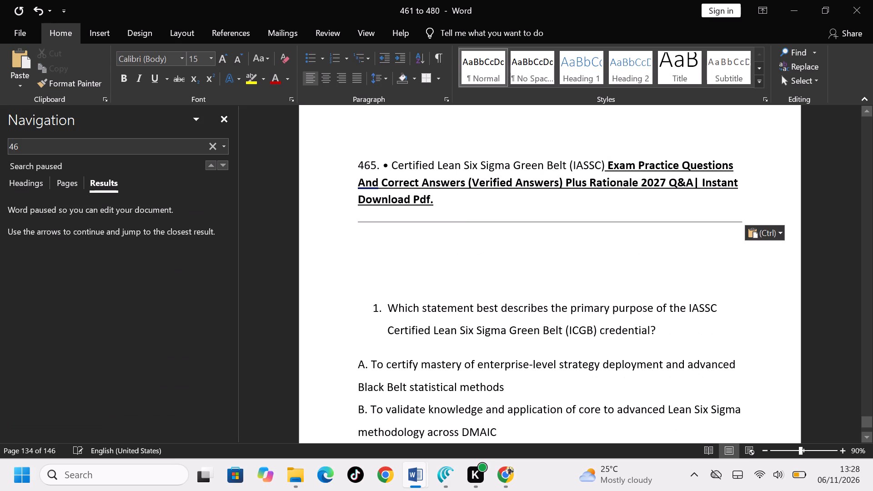
Format the whole 465 Certified Lean Six Sigma Green Belt title as 28 pt, bold, underlined and dark red.
left_click(457, 208)
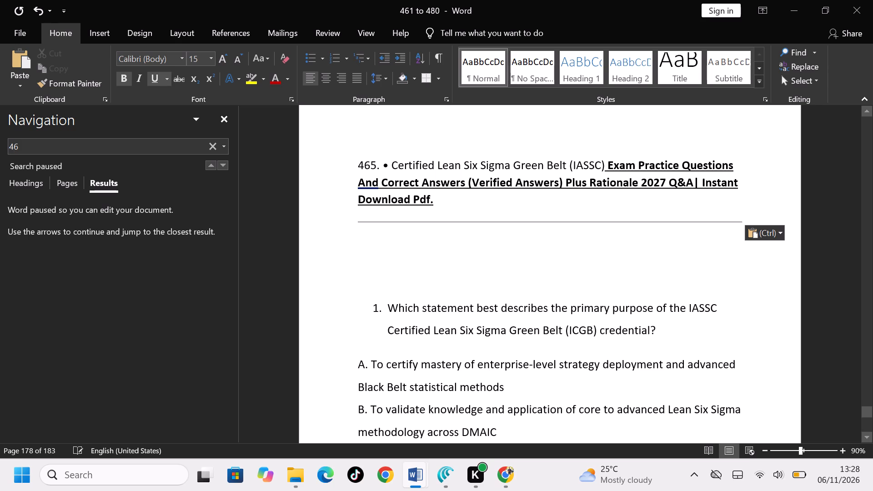
left_click_drag(457, 206, 325, 171)
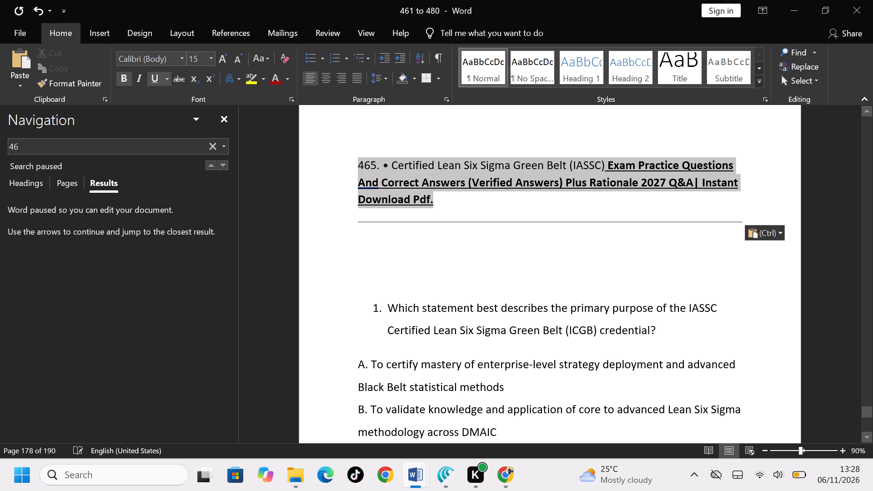
left_click_drag(325, 171, 324, 171)
key("ctrl+shift+period")
key("ctrl+shift+period")
key("ctrl+shift+period")
key("ctrl+shift+period")
key("ctrl+shift+period")
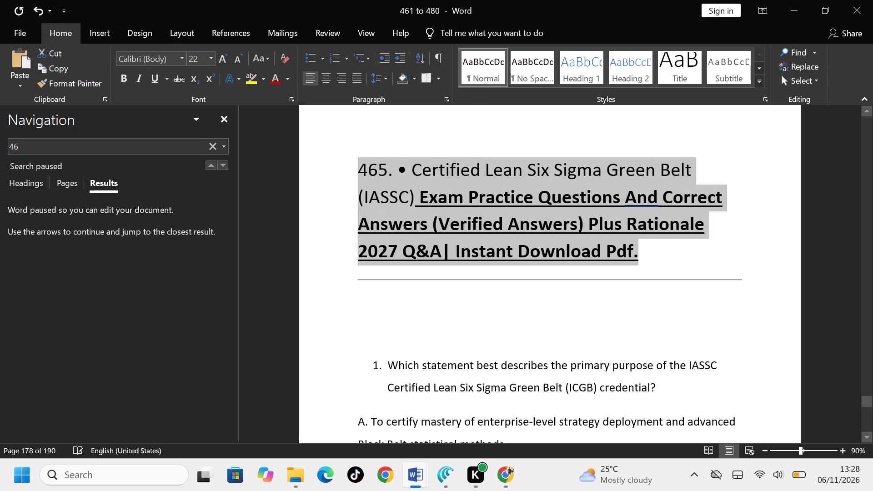
key("ctrl+shift+period")
key("ctrl+shift+period")
key("ctrl+b")
key("ctrl+u")
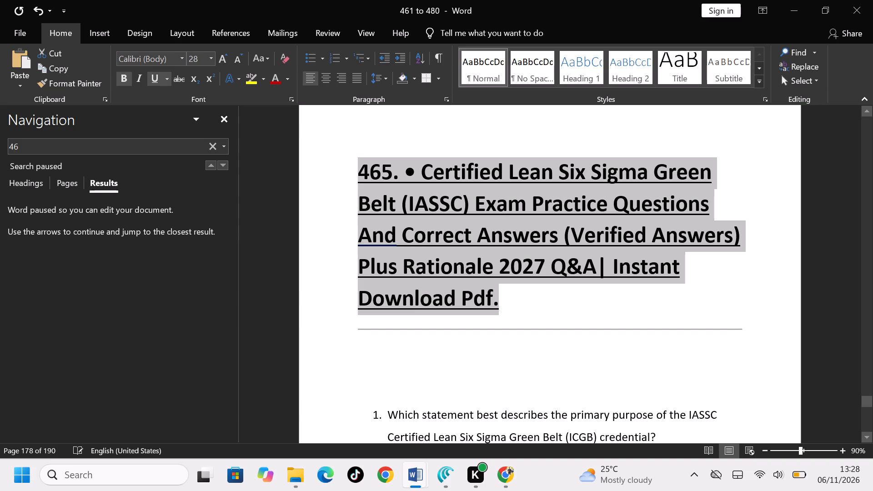
left_click(274, 76)
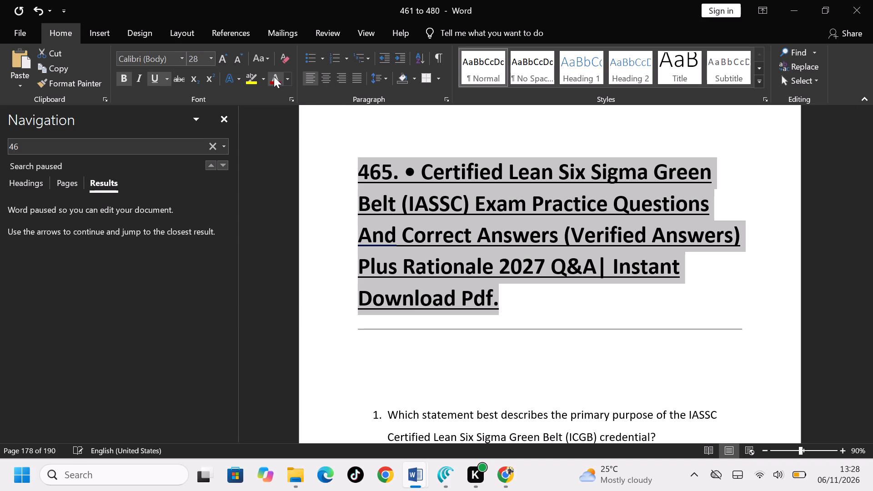
Remove "Exam" from the 466 Lean Six Sigma Black Belt title, paste the copied title text after "(IASSC)" and delete the blank lines below.
left_click(221, 163)
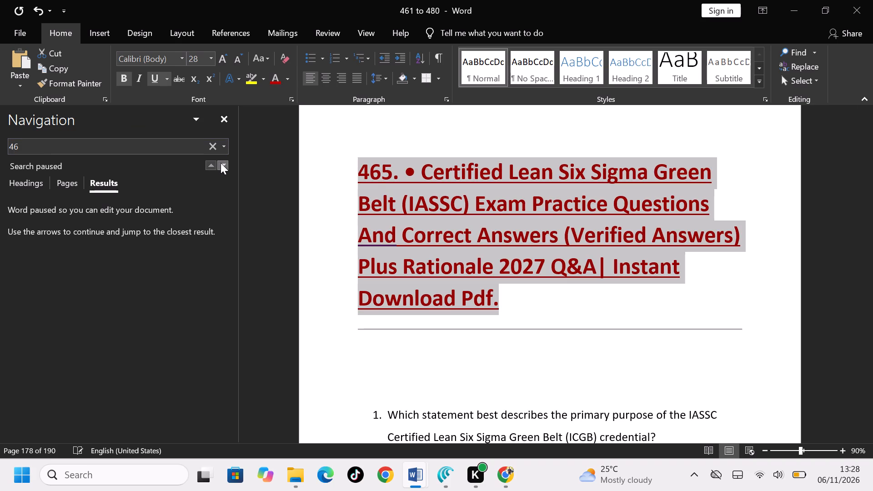
left_click(221, 163)
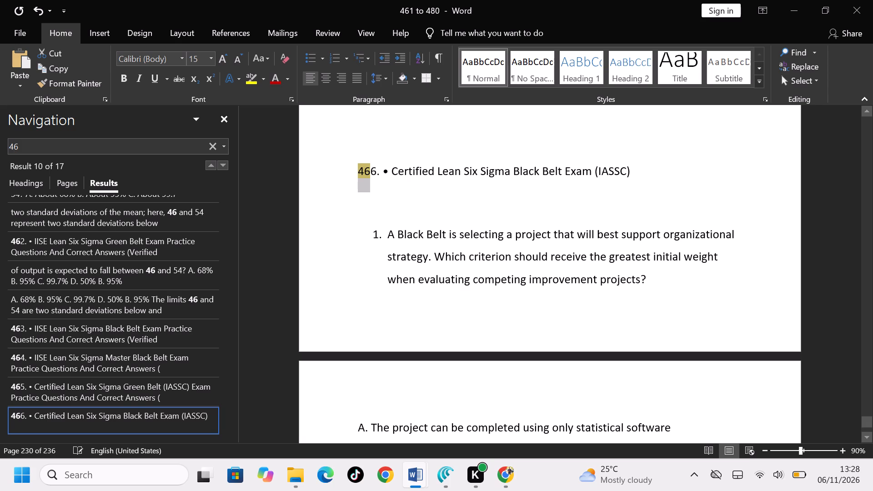
double_click(580, 172)
key("BackSpace")
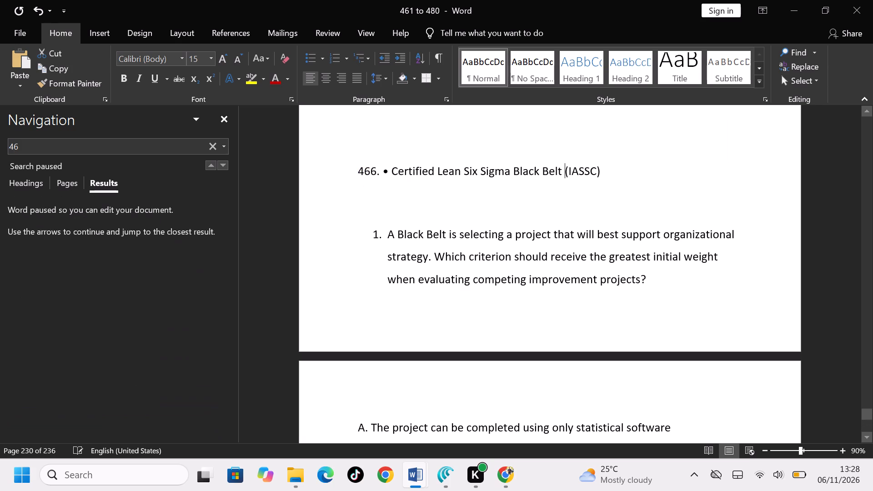
left_click(618, 176)
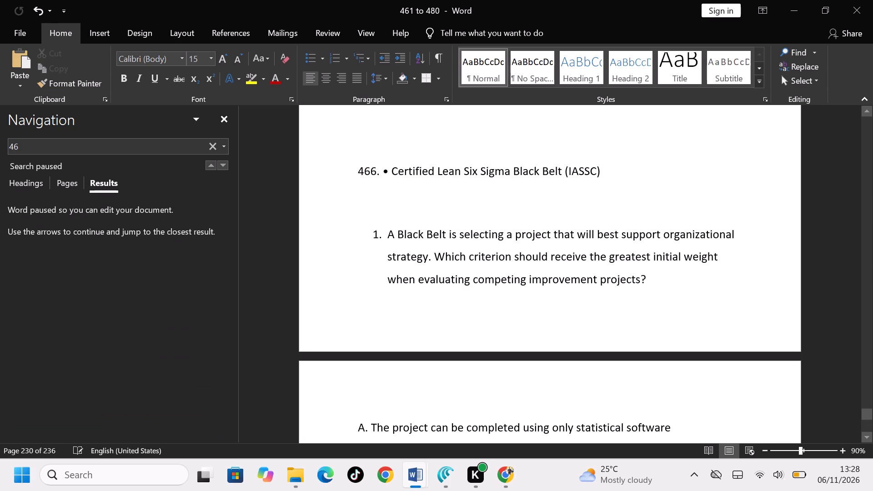
key("ctrl+v")
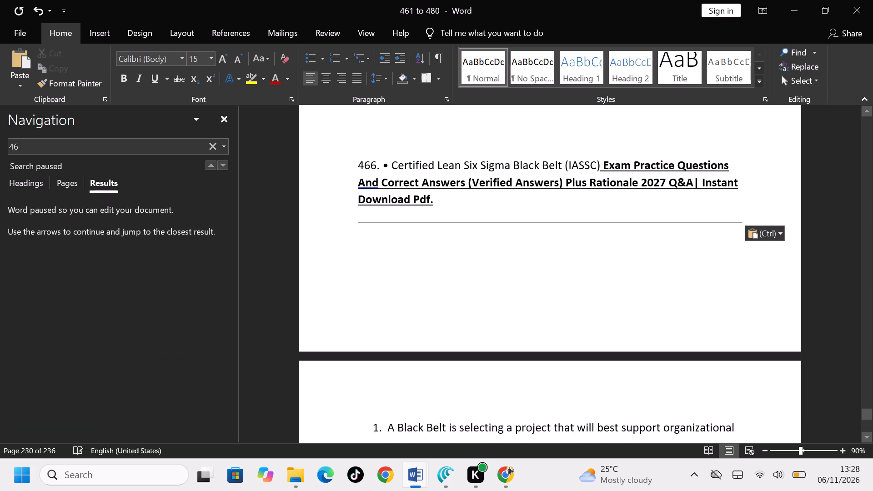
key("Delete")
key("Delete")
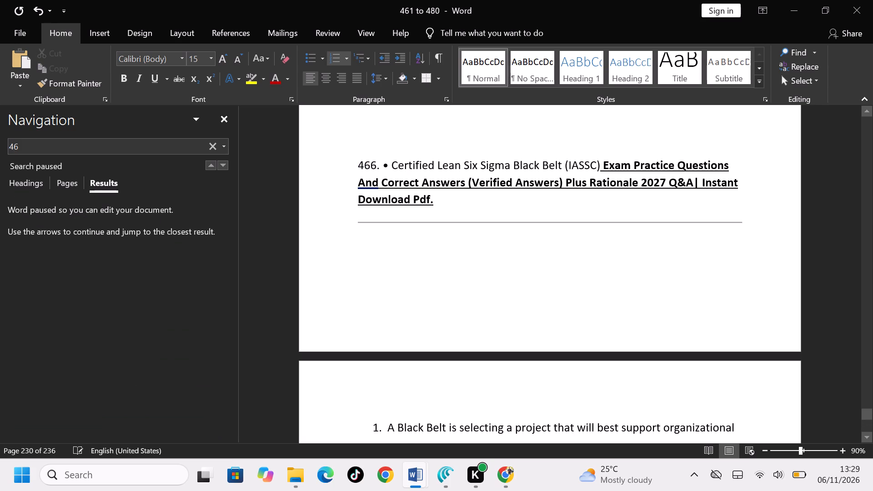
key("Delete")
Format the whole 466 Certified Lean Six Sigma Black Belt title as 28 pt, bold, underlined and standard red.
left_click(454, 200)
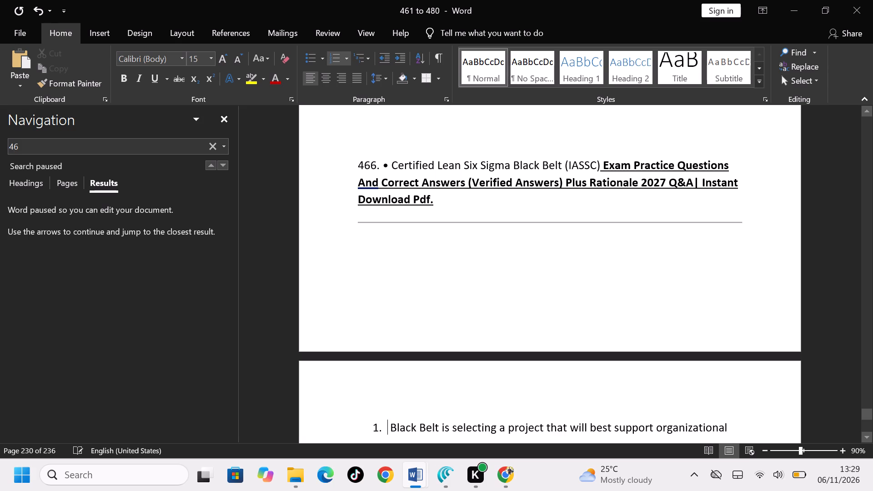
left_click_drag(454, 200, 320, 160)
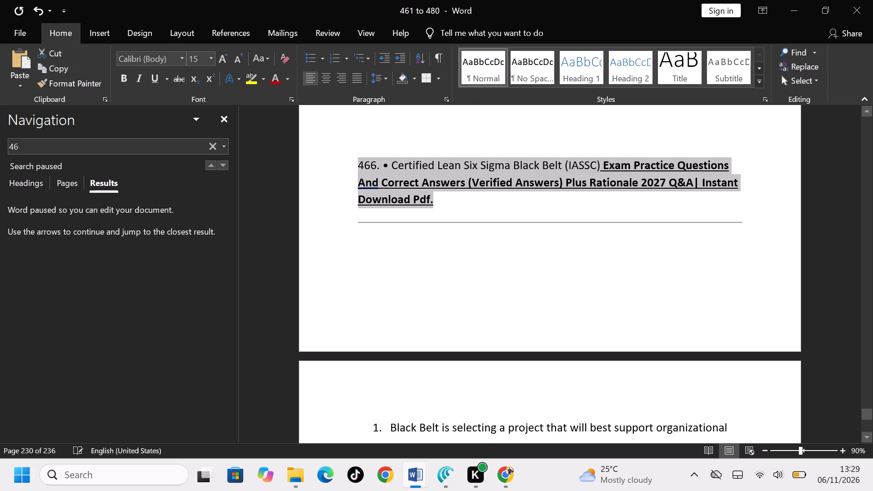
key("ctrl+shift+period")
key("ctrl+shift+period")
key("ctrl+shift+period")
key("ctrl+shift+period")
key("ctrl+shift+period")
key("ctrl+shift+period")
key("ctrl+shift+period")
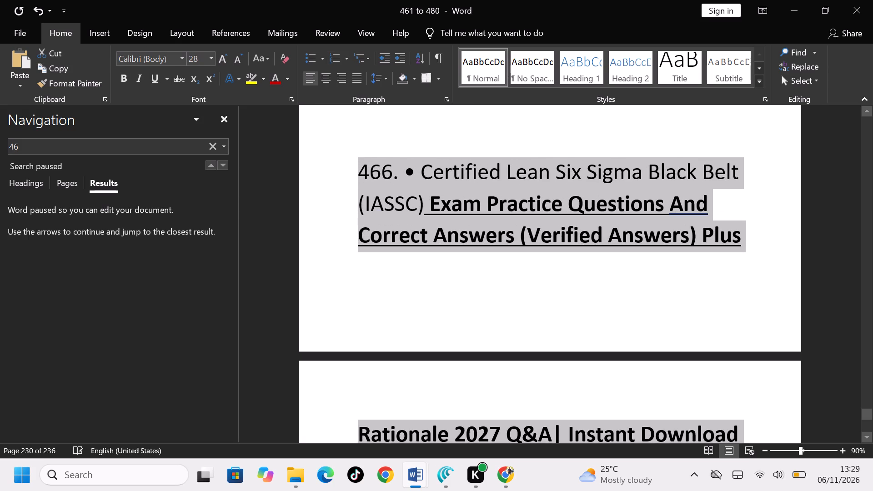
key("ctrl+b")
key("ctrl+u")
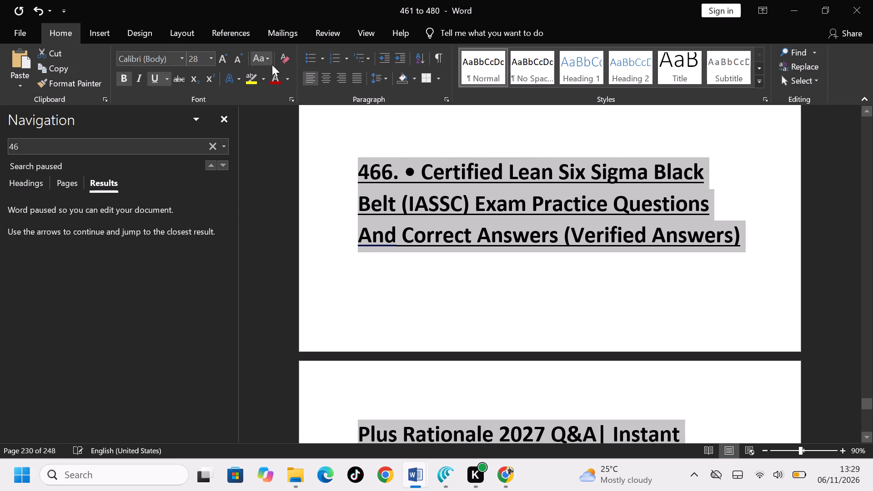
left_click(285, 75)
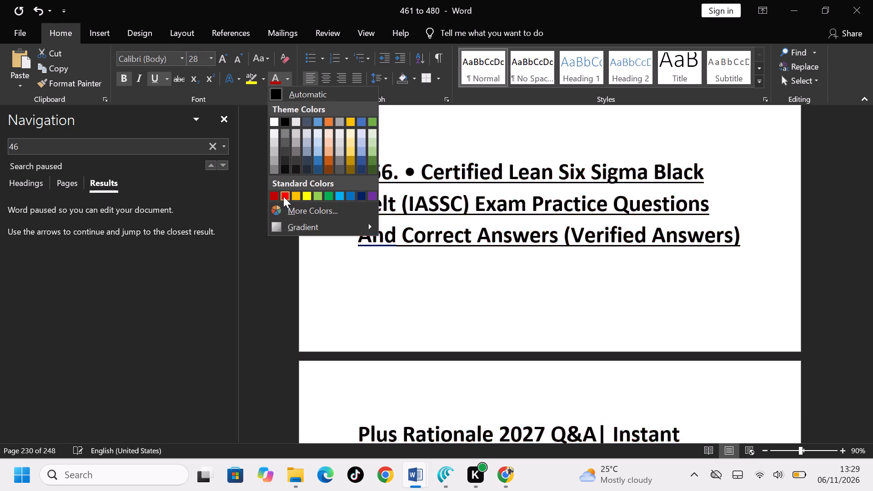
left_click(283, 196)
left_click(360, 244)
scroll(360, 244, "down", 1)
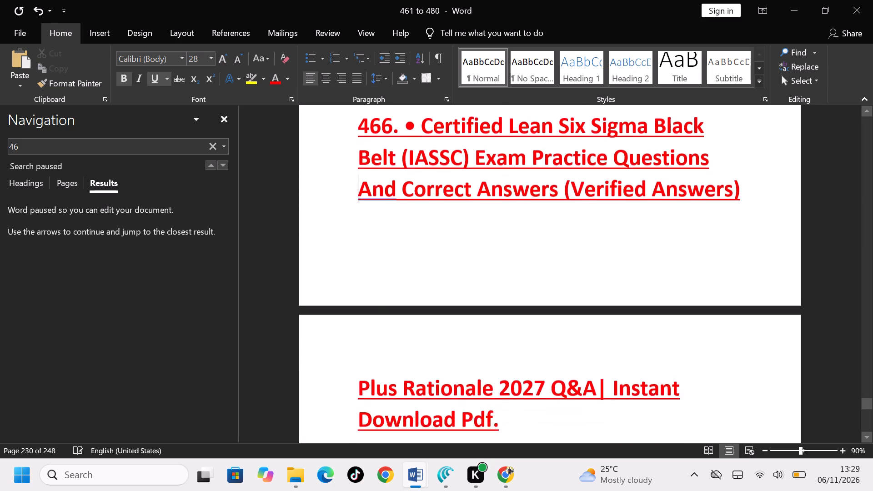
scroll(360, 244, "down", 1)
scroll(379, 324, "down", 1)
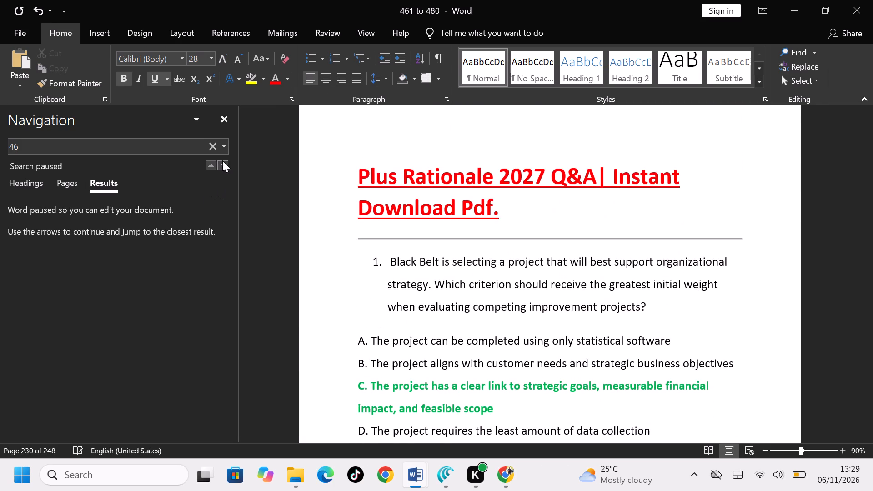
Replace "Examination" in the 467 Certified Lean Six Sigma Yellow Belt title with the copied title text.
left_click(222, 160)
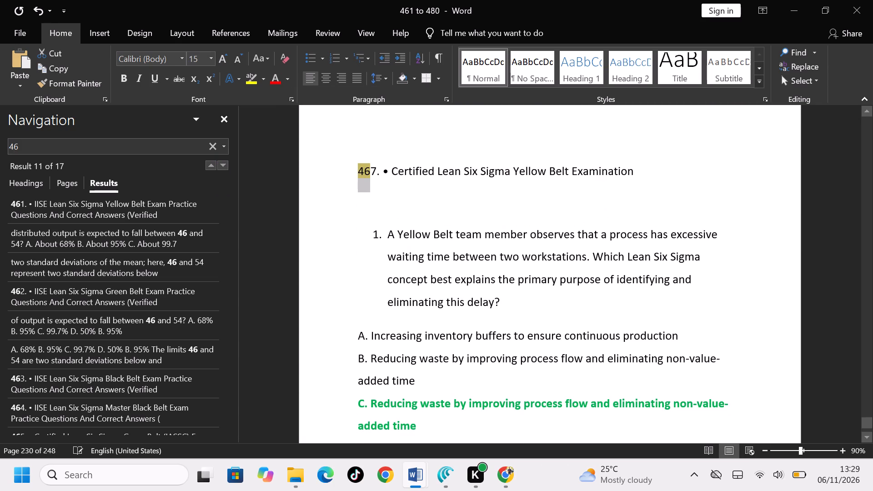
double_click(594, 170)
key("ctrl+v")
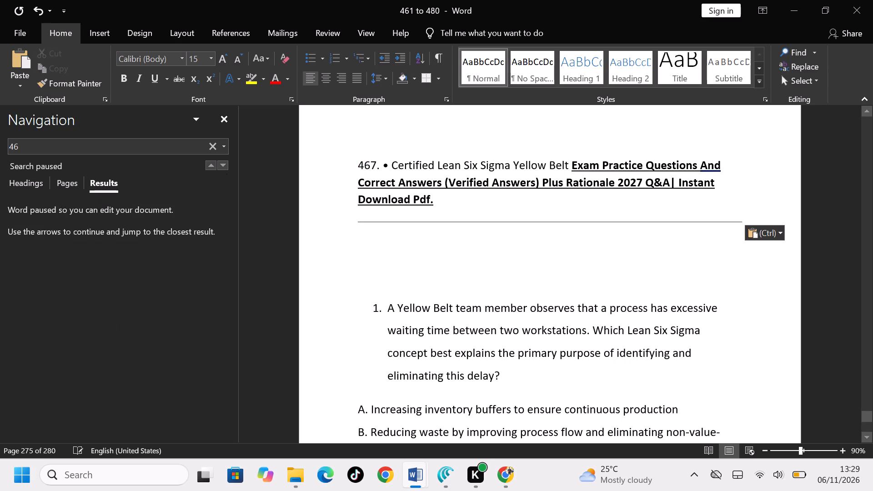
Format the whole 467 Certified Lean Six Sigma Yellow Belt title as 28 pt, bold, underlined and red.
left_click(204, 164)
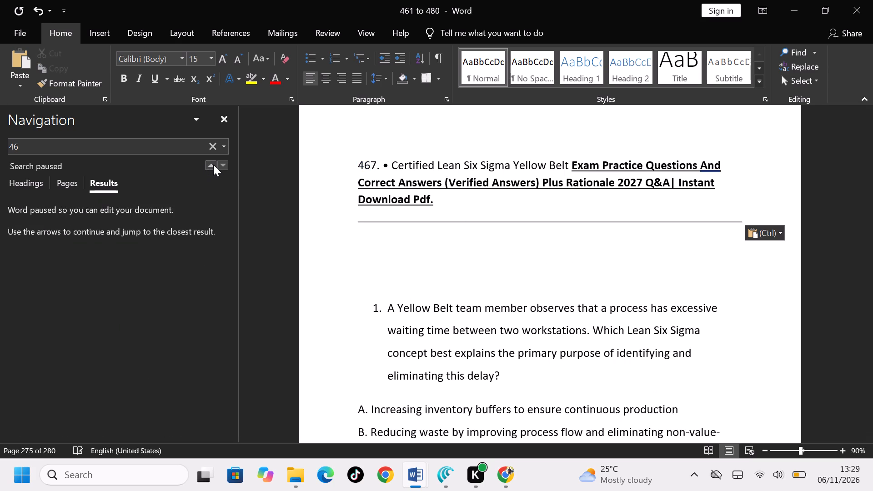
left_click(213, 165)
left_click(213, 165)
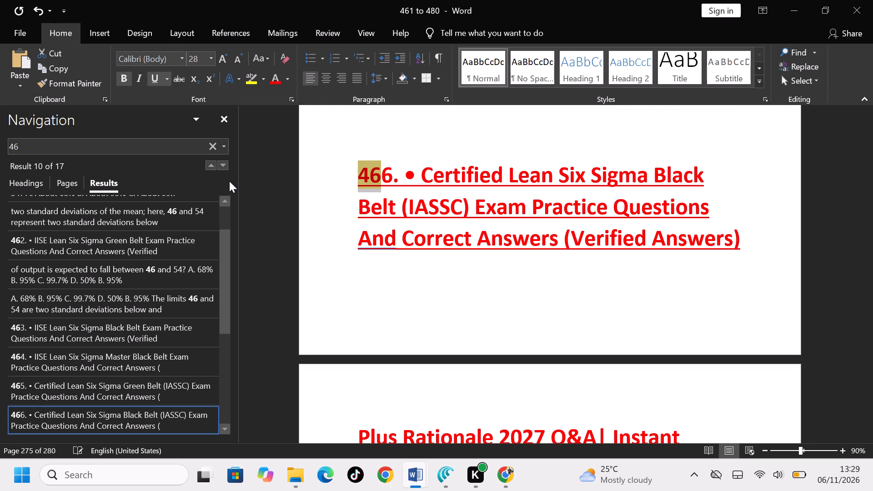
left_click(207, 163)
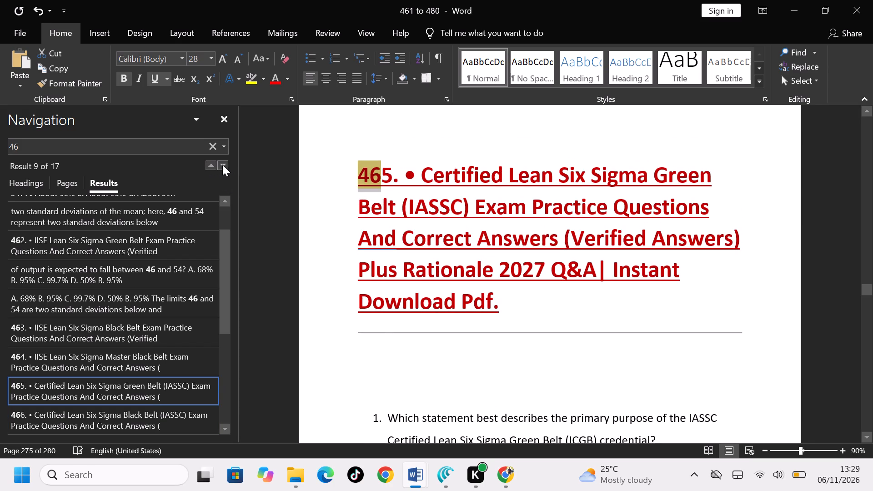
double_click(225, 165)
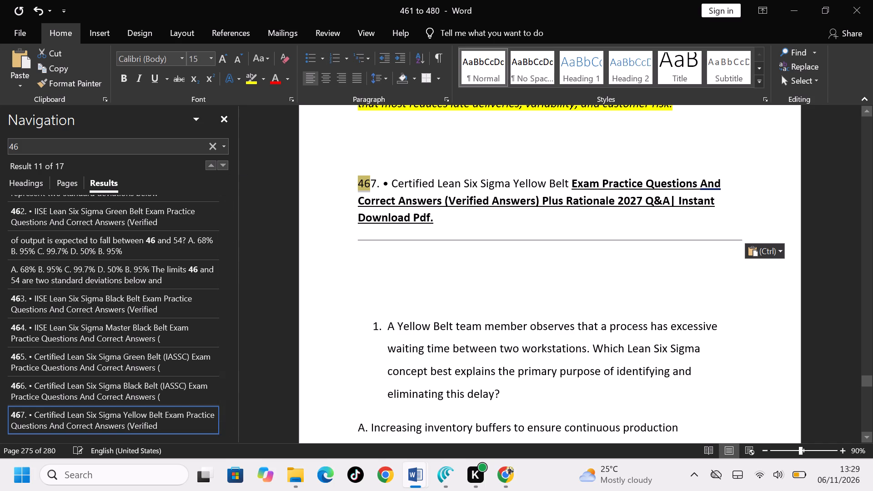
left_click(439, 219)
left_click_drag(439, 219, 340, 190)
scroll(431, 218, "left", 1)
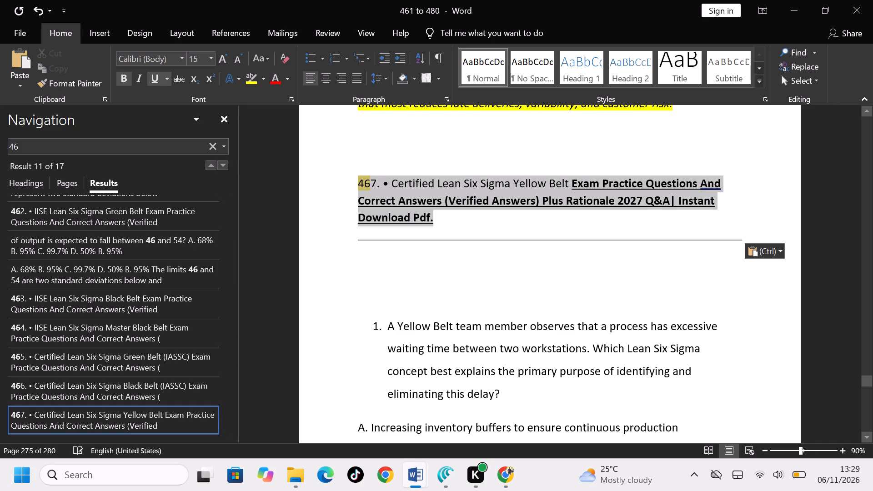
left_click_drag(340, 190, 337, 186)
key("ctrl+shift+period")
key("ctrl+shift+period")
key("ctrl+shift+period")
key("ctrl+shift+period")
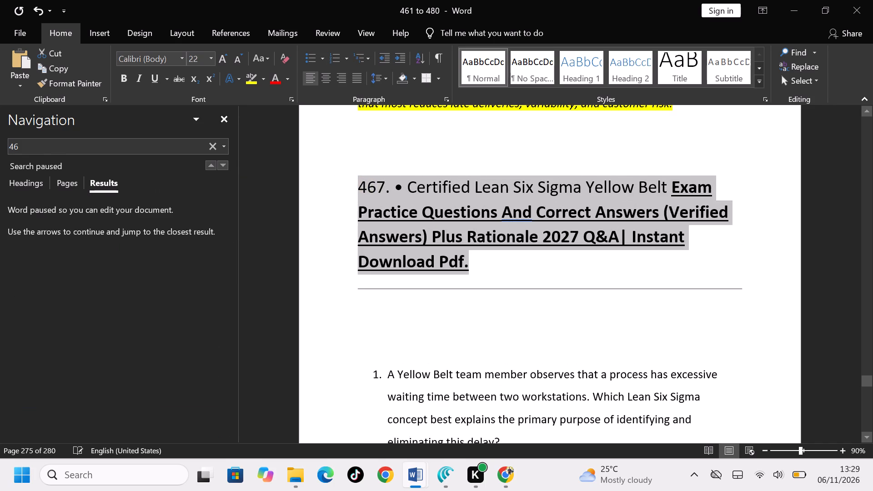
key("ctrl+shift+period")
key("ctrl+shift+period")
key("ctrl+shift+period")
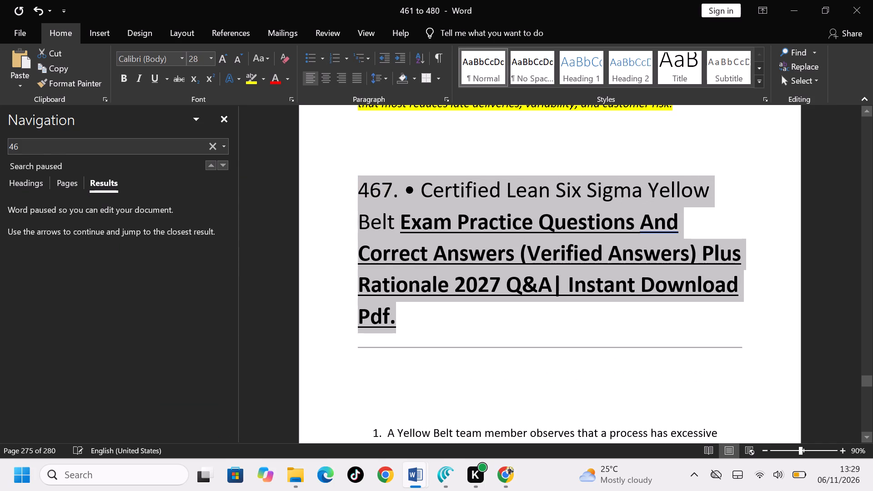
key("ctrl+b")
key("ctrl+u")
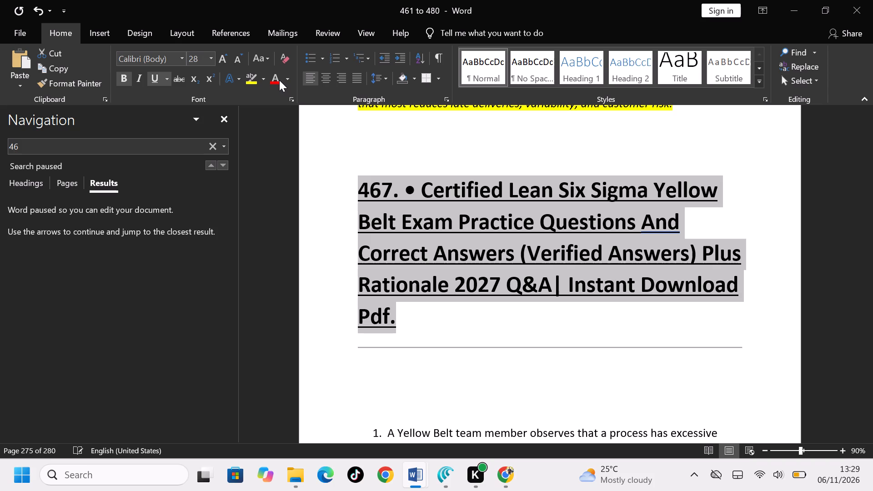
left_click(273, 85)
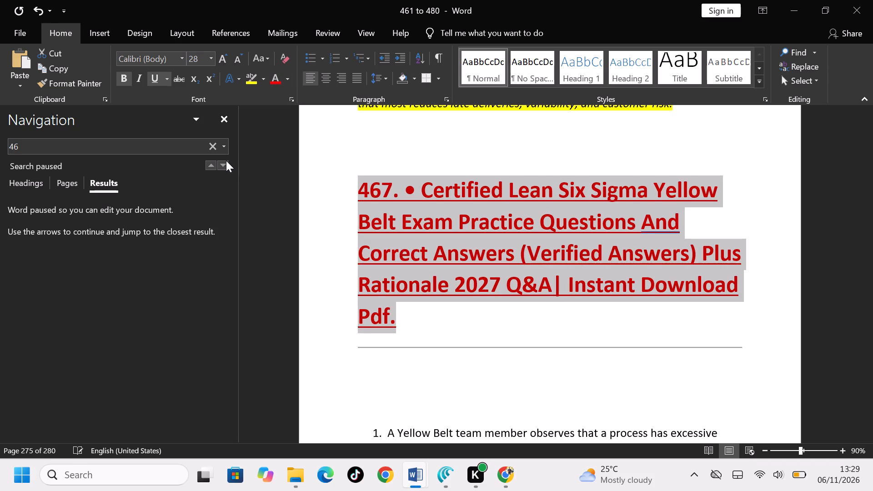
Remove "Exam" from the 468 Official Six Sigma Green Belt Certification title and paste the copied title text after "(CSSC)".
left_click(225, 160)
left_click(225, 160)
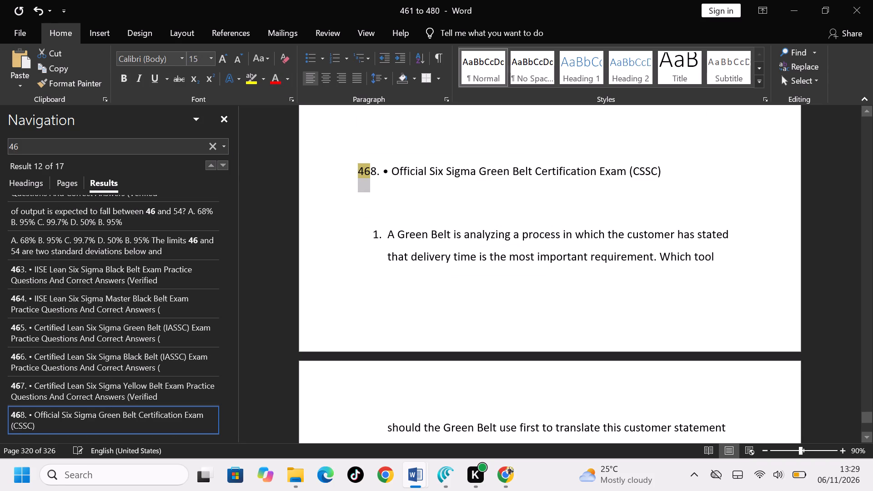
double_click(610, 170)
key("BackSpace")
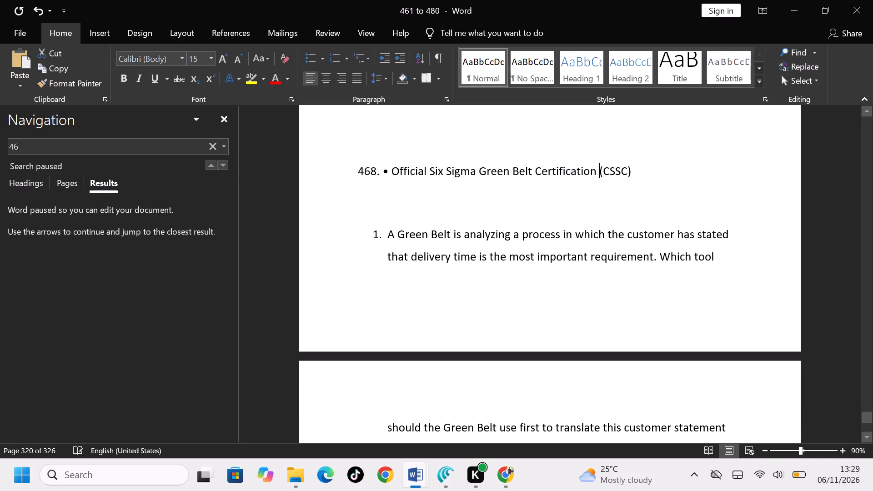
left_click(643, 168)
key("ctrl+v")
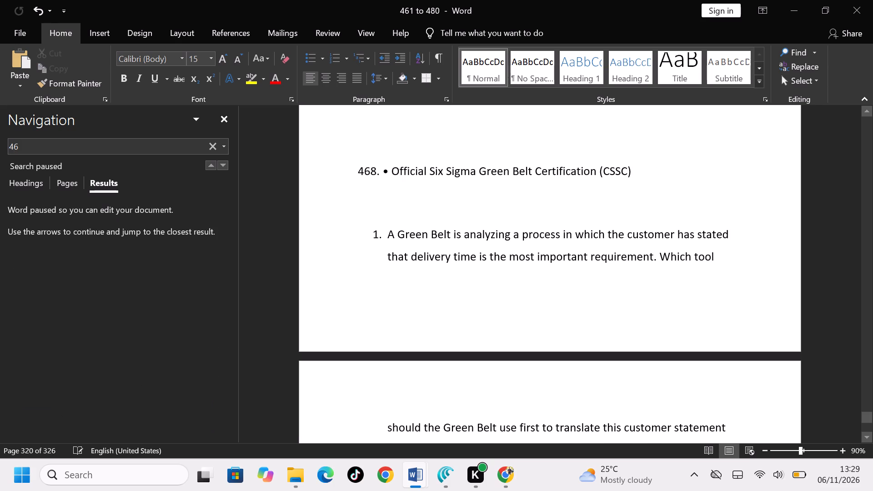
Format the whole 468 Official Six Sigma Green Belt Certification title as 28 pt, bold, underlined and red.
left_click(535, 198)
left_click_drag(535, 198, 344, 162)
key("ctrl+shift+period")
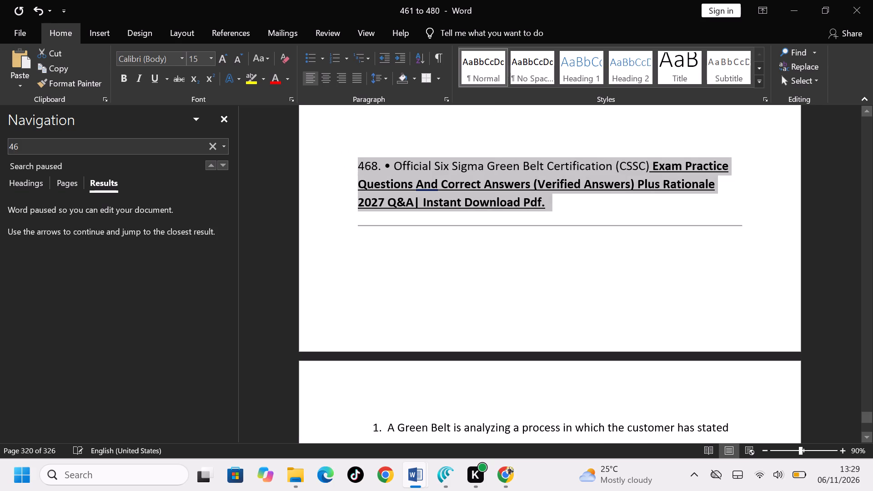
key("ctrl+shift+period")
key("ctrl+shift+period")
key("ctrl+shift+period")
key("ctrl+shift+period")
key("ctrl+shift+period")
key("ctrl+shift+period")
key("ctrl+b")
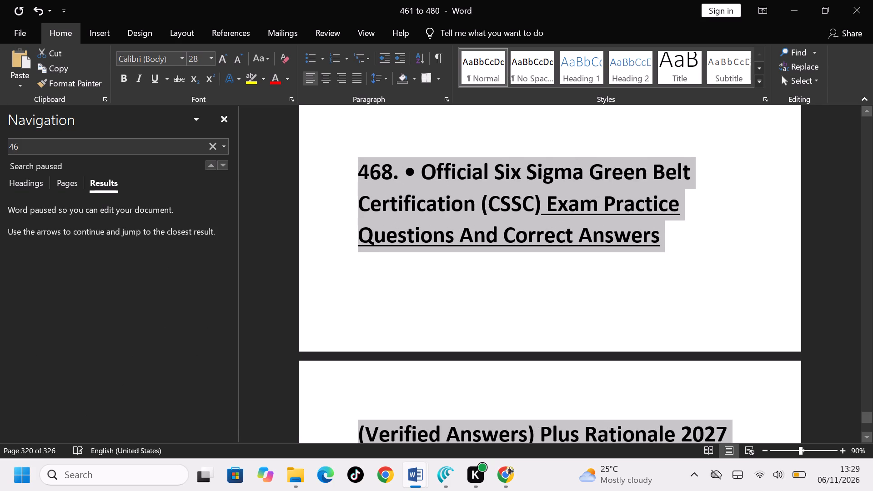
key("ctrl+u")
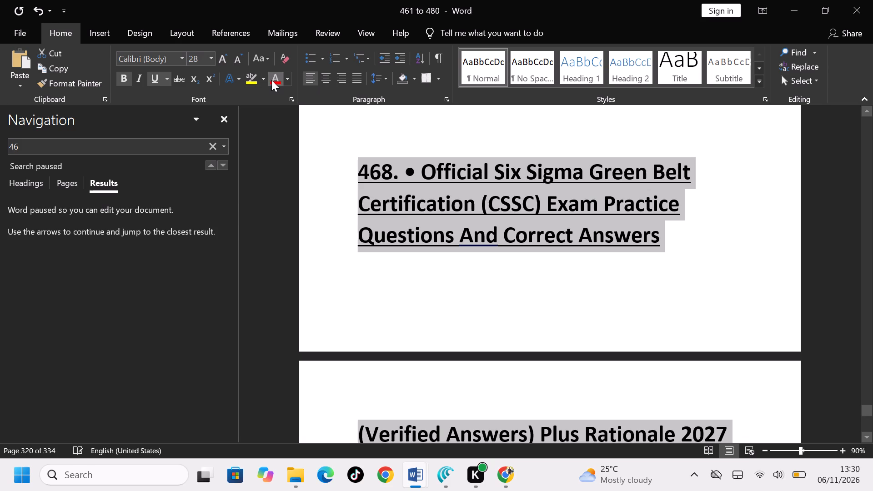
left_click(271, 80)
Remove "Exam" from the 469 Official Six Sigma Black Belt Certification title and paste the copied title text after "(CSSC)".
left_click(221, 165)
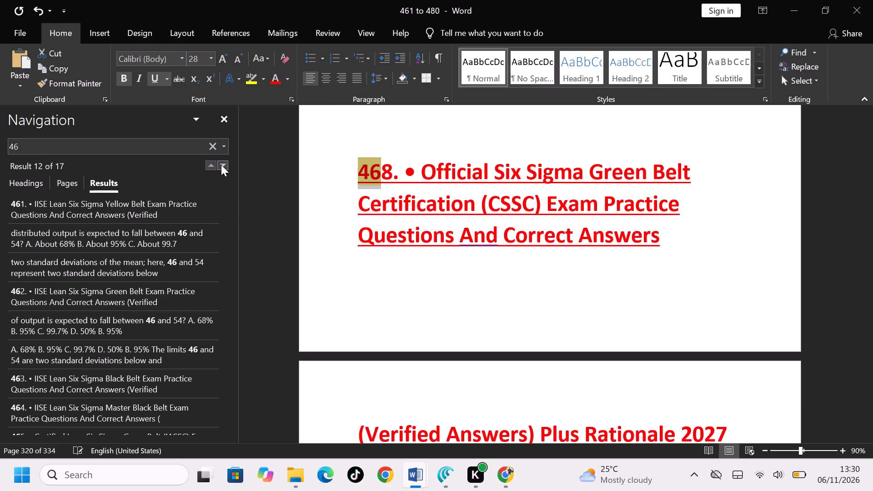
left_click(221, 165)
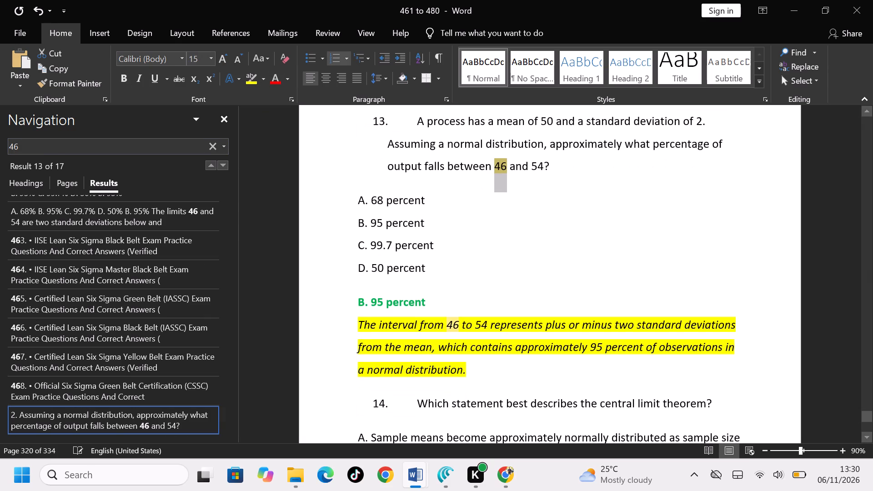
scroll(122, 381, "down", 1)
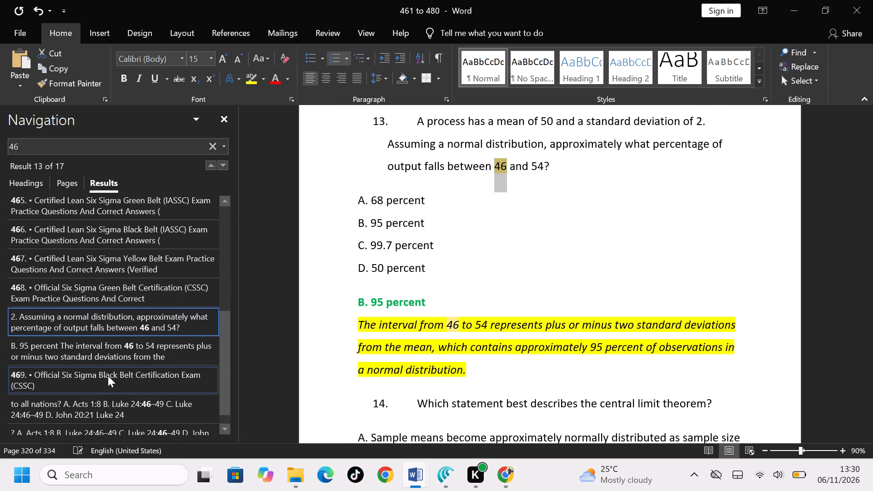
left_click(108, 376)
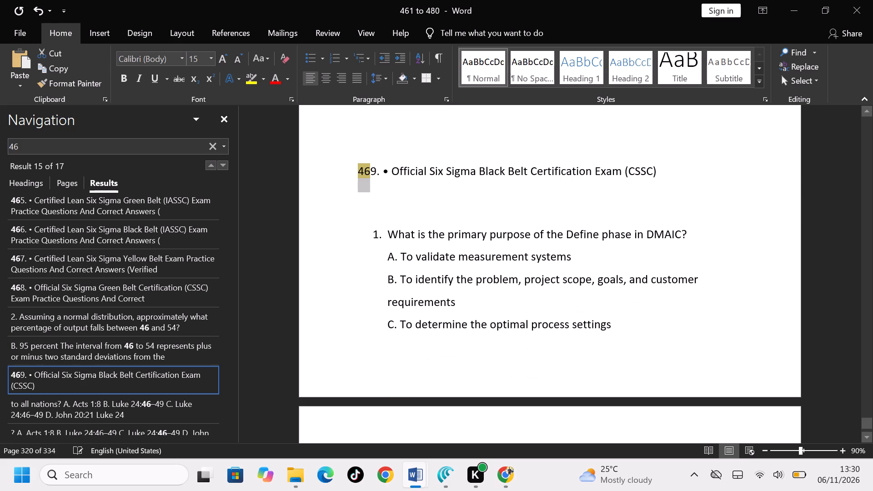
double_click(611, 174)
key("BackSpace")
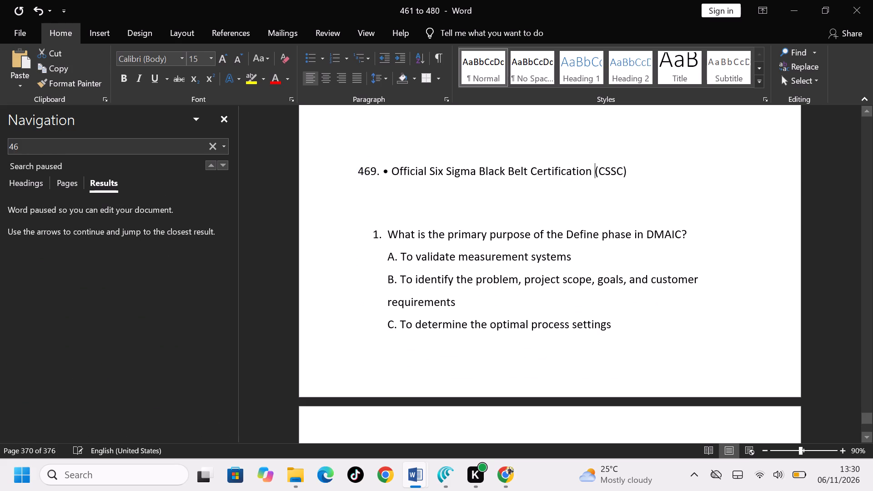
left_click(652, 171)
key("ctrl+v")
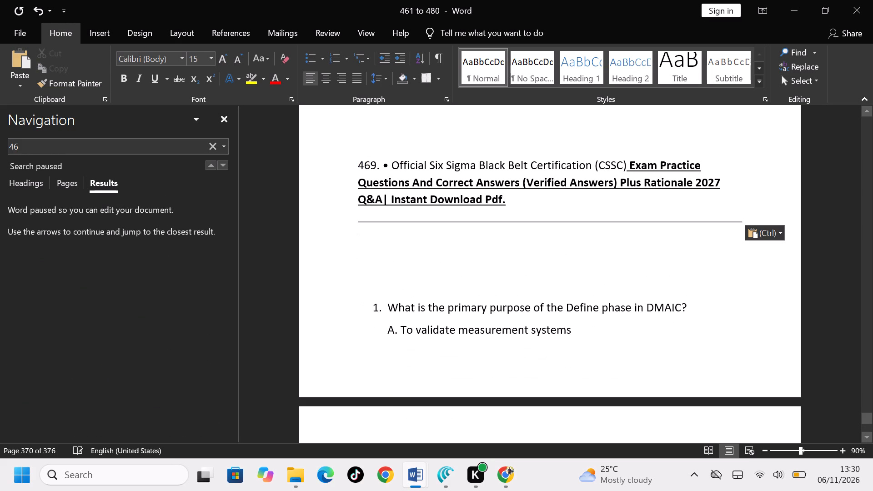
Format the whole 469 Official Six Sigma Black Belt Certification title as 28 pt, bold, underlined and red.
left_click(517, 208)
left_click_drag(517, 208, 385, 196)
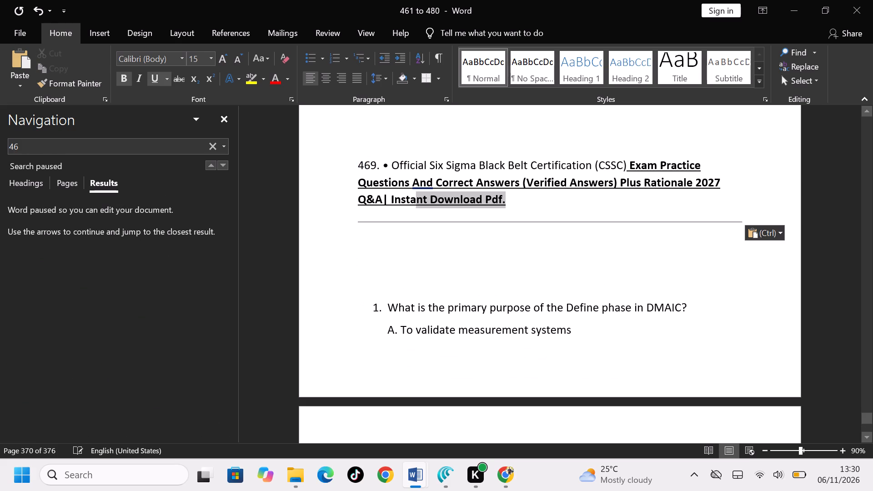
left_click_drag(385, 196, 341, 165)
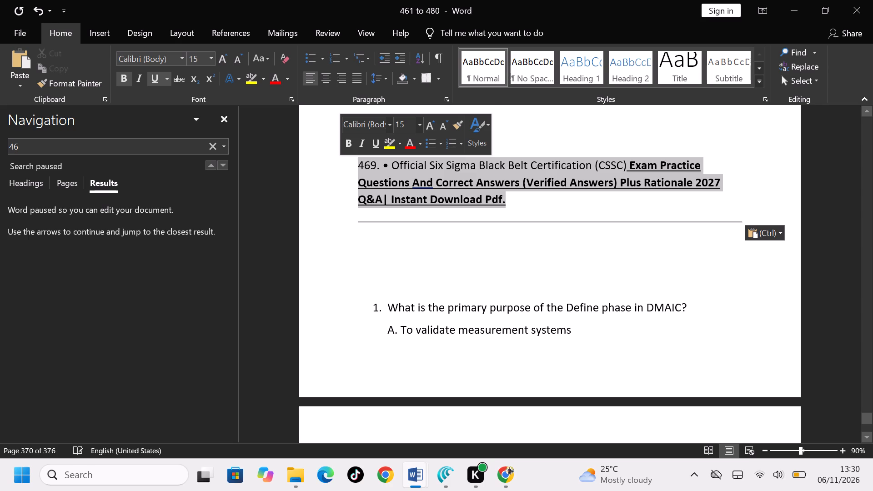
key("ctrl+shift+period")
key("ctrl+shift+period")
key("ctrl+shift+period")
key("ctrl+shift+period")
key("ctrl+shift+period")
key("ctrl+shift+period")
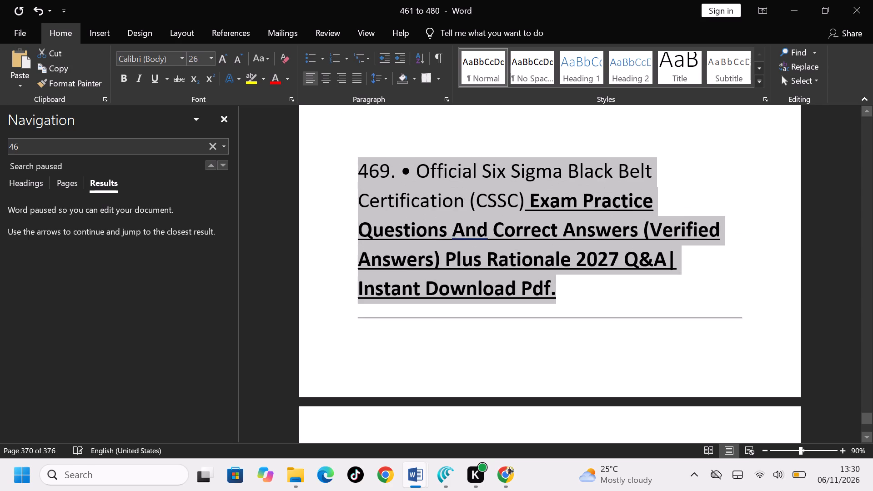
key("ctrl+shift+period")
key("ctrl+b")
key("ctrl+u")
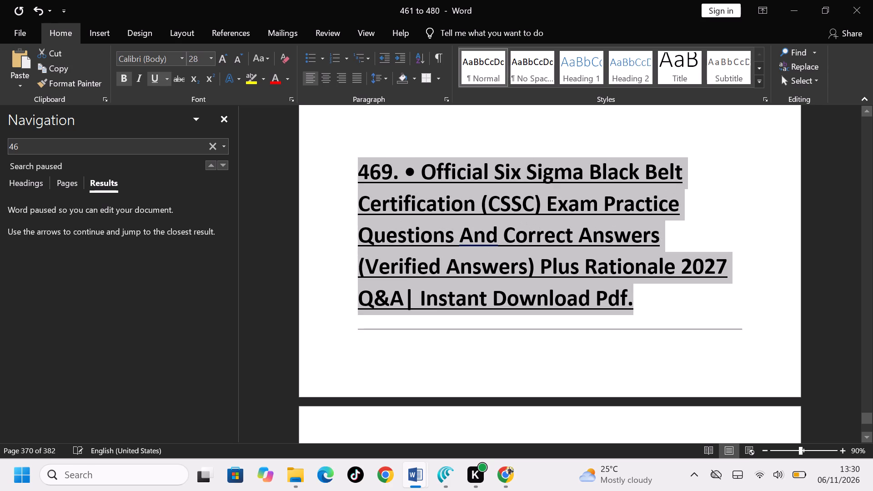
left_click(275, 77)
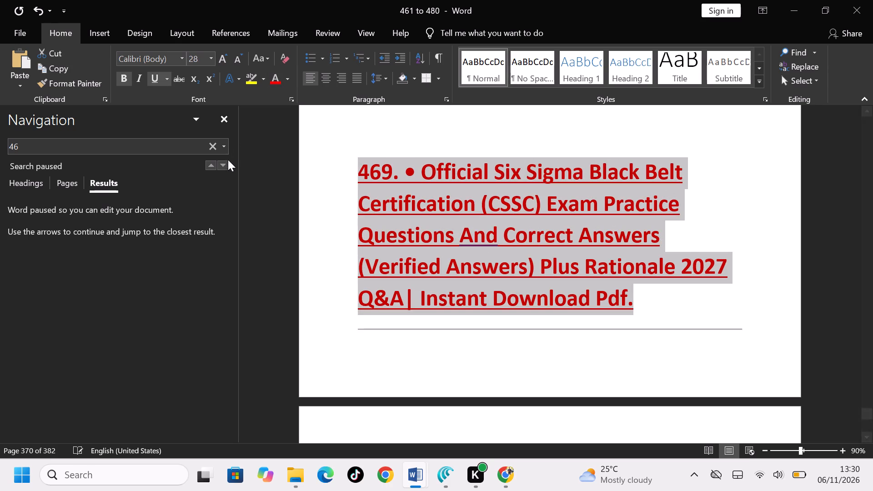
Search for "47", remove "Exam" from the 470 Official Six Sigma Yellow Belt Certification title and paste the copied title text after "(CSSC)".
left_click(226, 164)
left_click(226, 164)
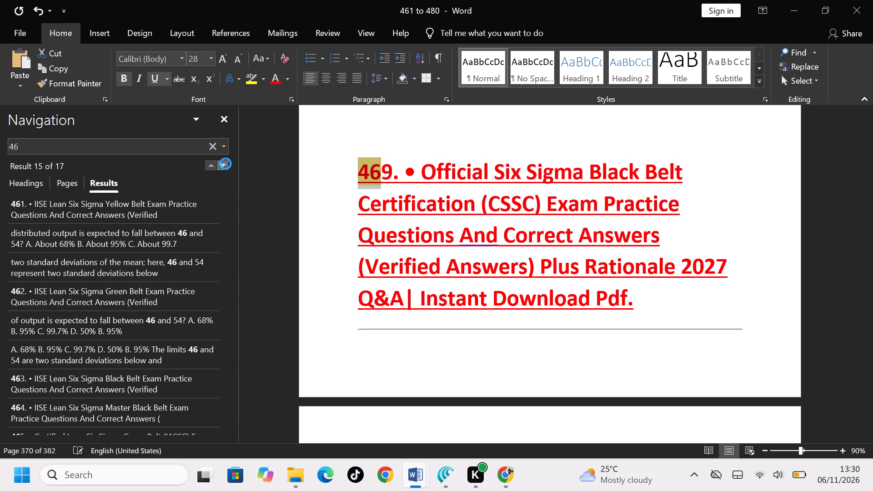
left_click(115, 145)
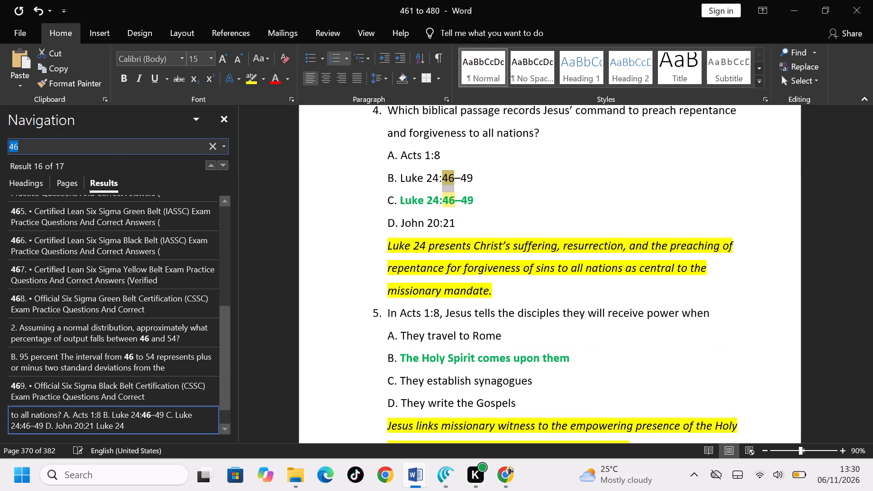
type("47")
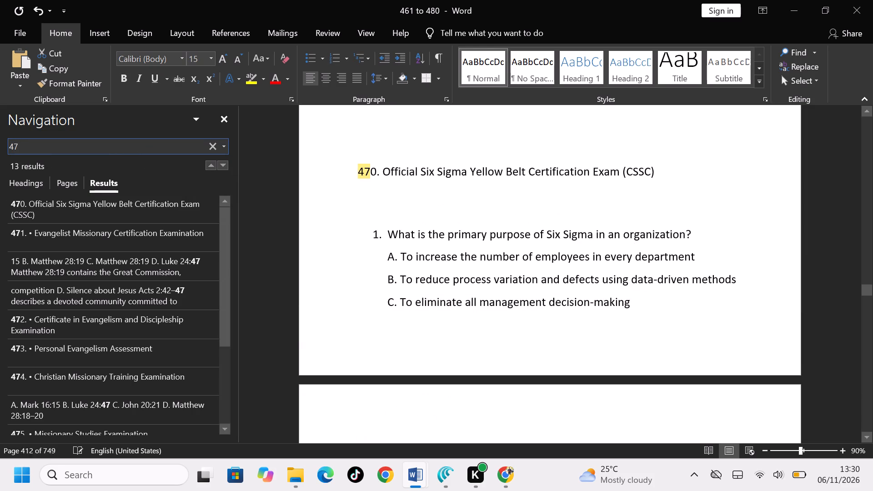
double_click(609, 172)
key("BackSpace")
left_click(650, 170)
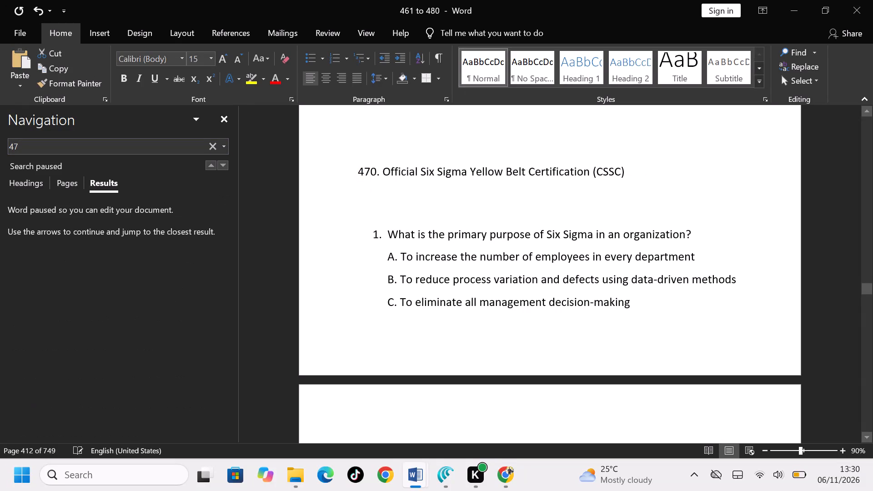
key("ctrl+v")
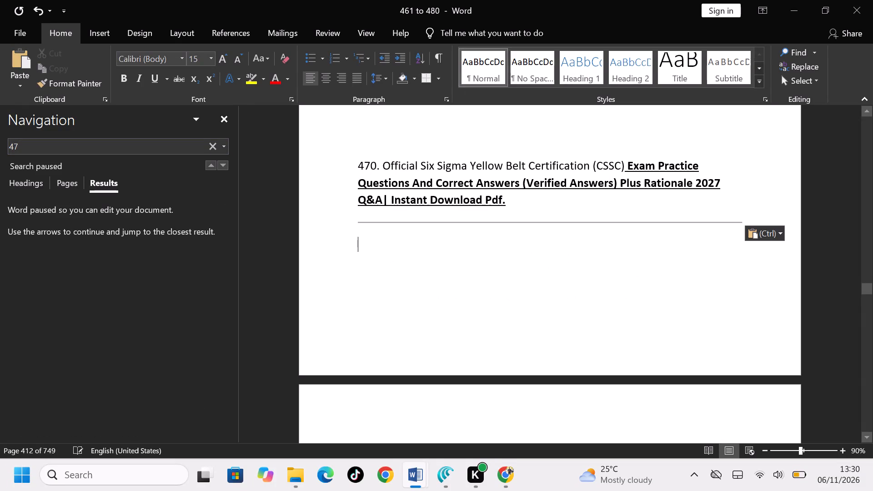
Format the whole 470 Official Six Sigma Yellow Belt Certification title as 28 pt, bold, underlined and red.
left_click(517, 196)
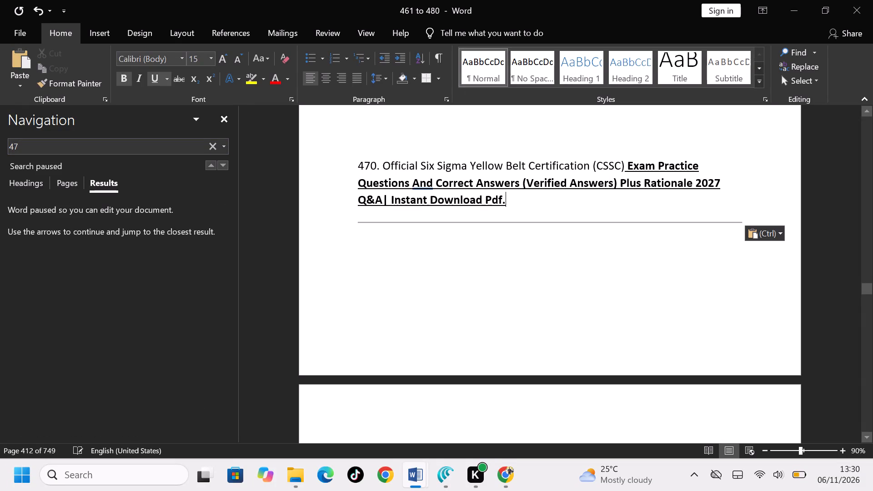
left_click(515, 196)
left_click_drag(516, 198, 340, 164)
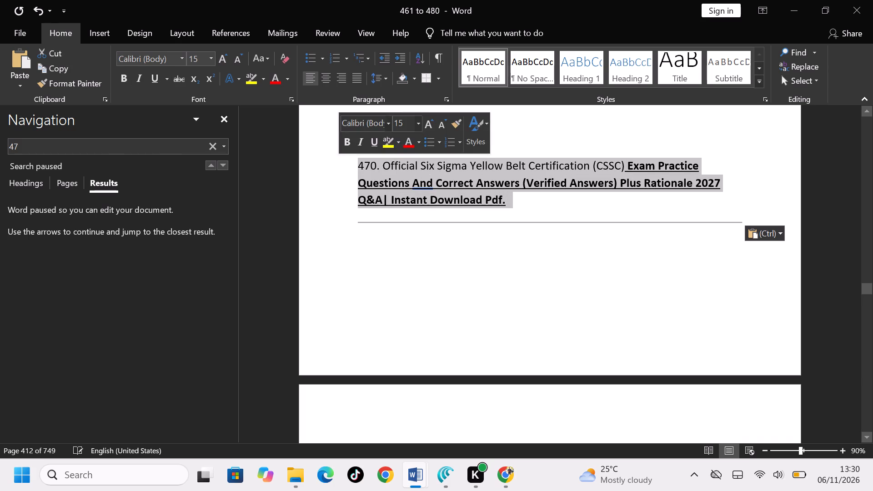
key("ctrl+shift+period")
key("ctrl+shift+period")
key("ctrl+shift+period")
key("ctrl+shift+period")
key("ctrl+shift+period")
key("ctrl+shift+period")
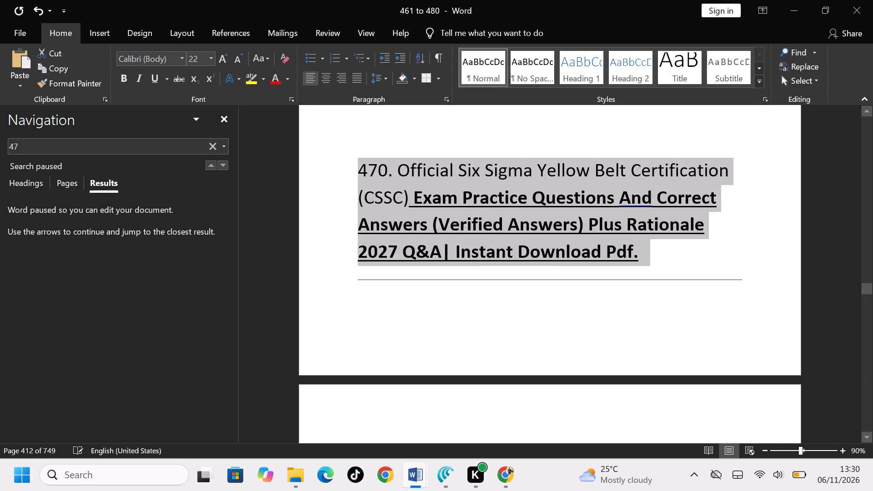
key("ctrl+shift+period")
key("ctrl+b")
key("ctrl+u")
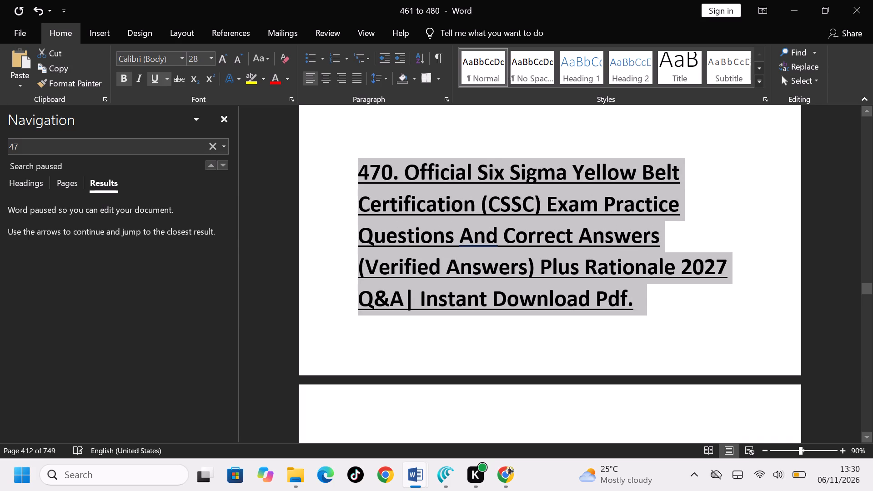
left_click(271, 81)
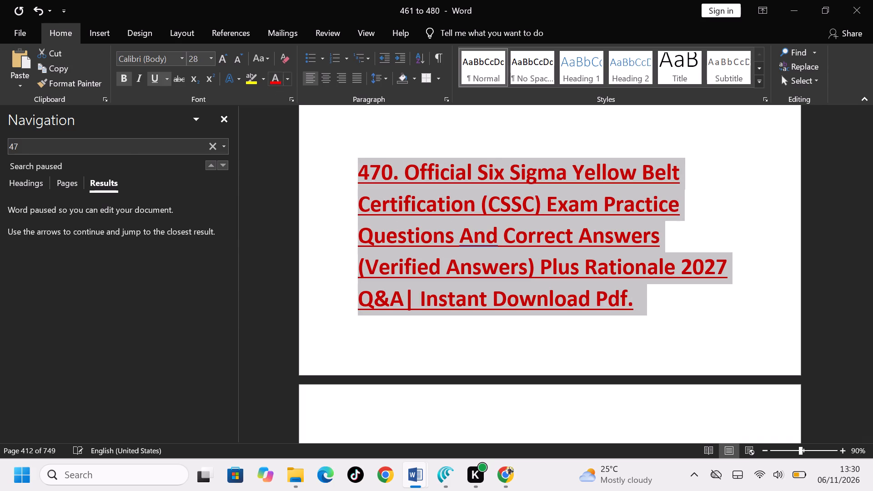
Replace "Examination" in the 471 Evangelist Missionary Certification title with the copied title text.
left_click(224, 164)
left_click(224, 164)
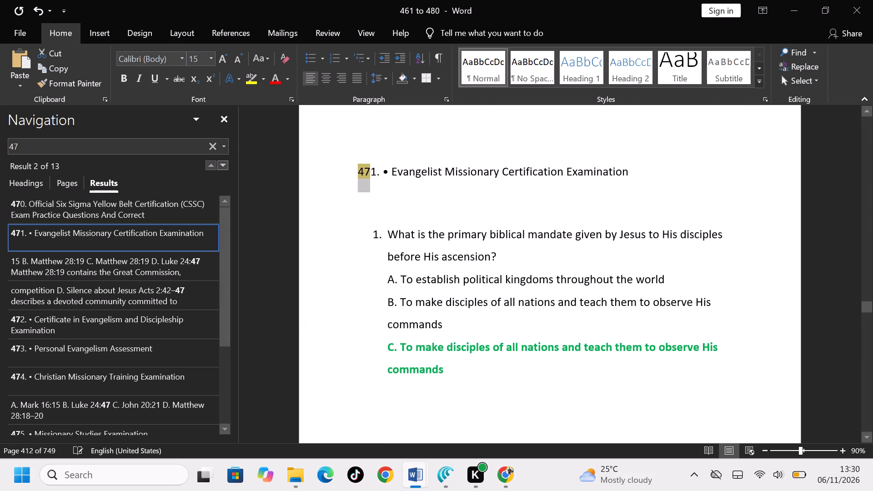
double_click(592, 170)
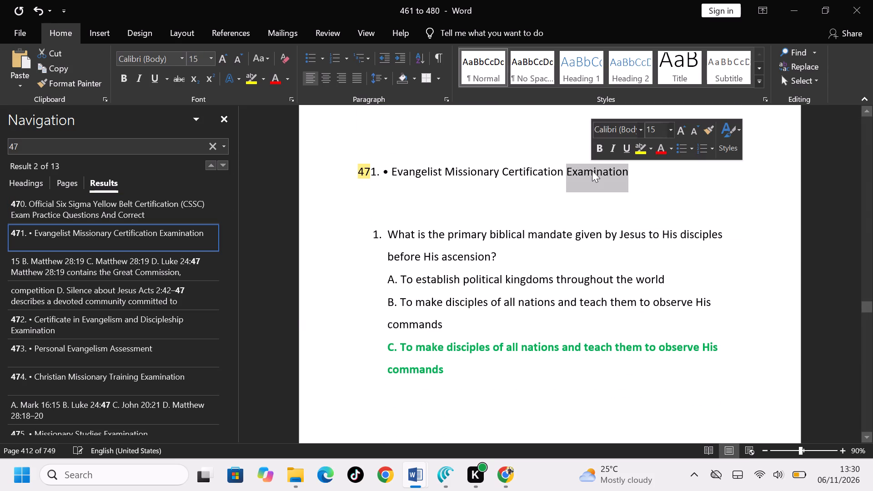
key("ctrl+v")
Format the whole 471 Evangelist Missionary Certification title as 28 pt, bold, underlined and light blue.
left_click(439, 206)
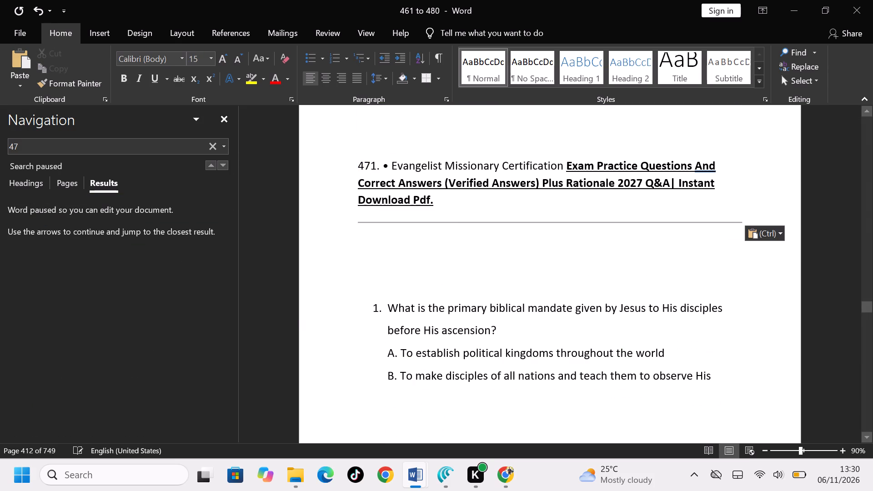
left_click_drag(439, 206, 296, 154)
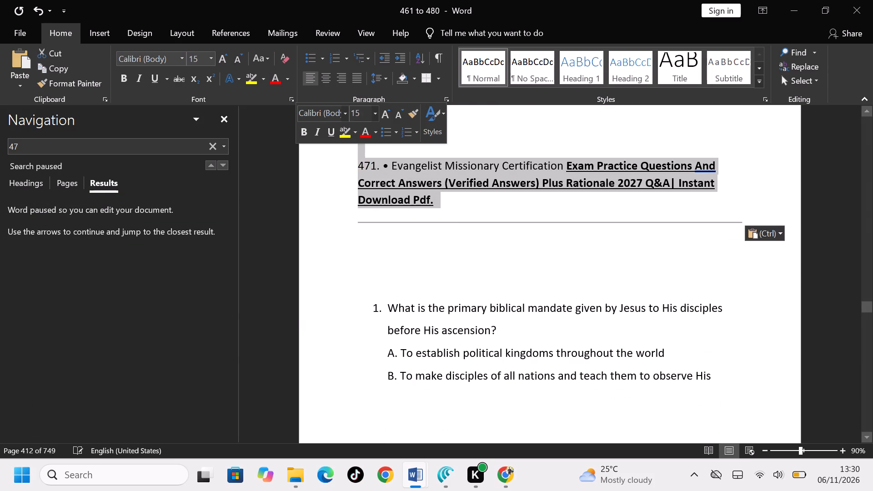
key("ctrl+shift+period")
key("ctrl+shift+period")
key("ctrl+shift+period")
key("ctrl+shift+period")
key("ctrl+shift+period")
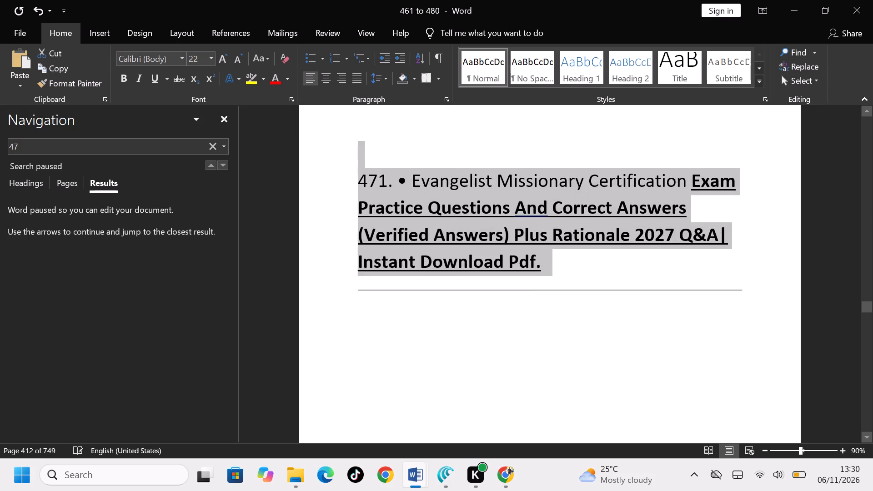
key("ctrl+shift+period")
key("ctrl+shift+period")
key("ctrl+b")
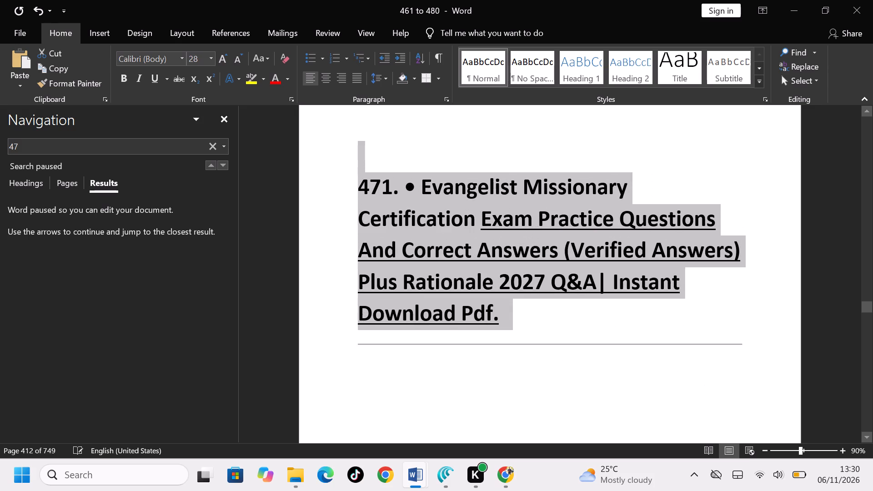
key("ctrl+u")
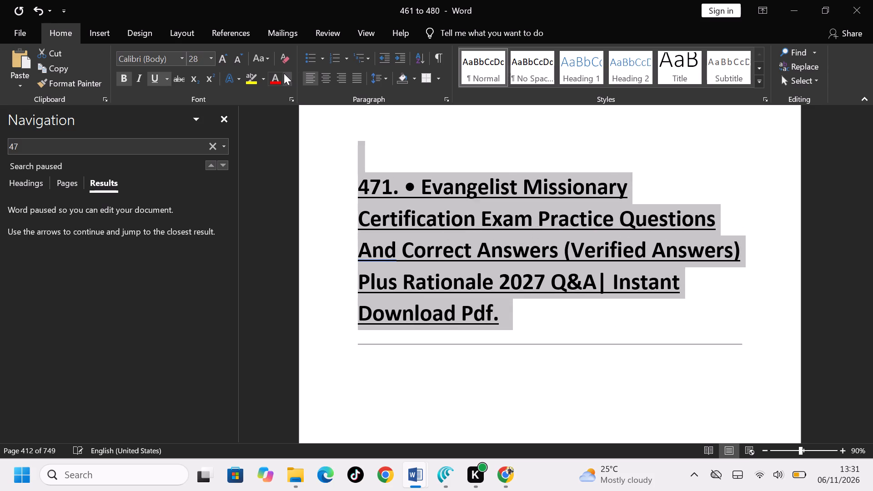
left_click(284, 73)
left_click(341, 200)
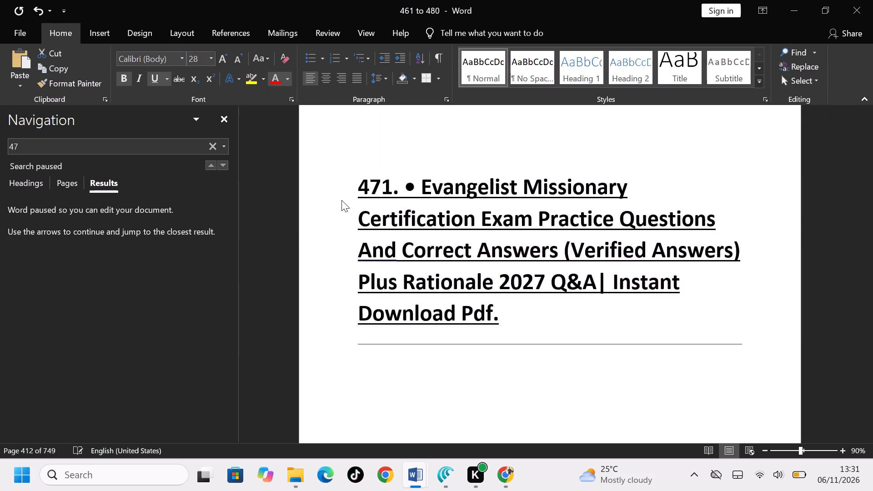
Replace "Examination" in the 472 Certificate in Evangelism and Discipleship title with the copied title text and delete the extra blank line below it.
left_click(227, 165)
left_click(227, 165)
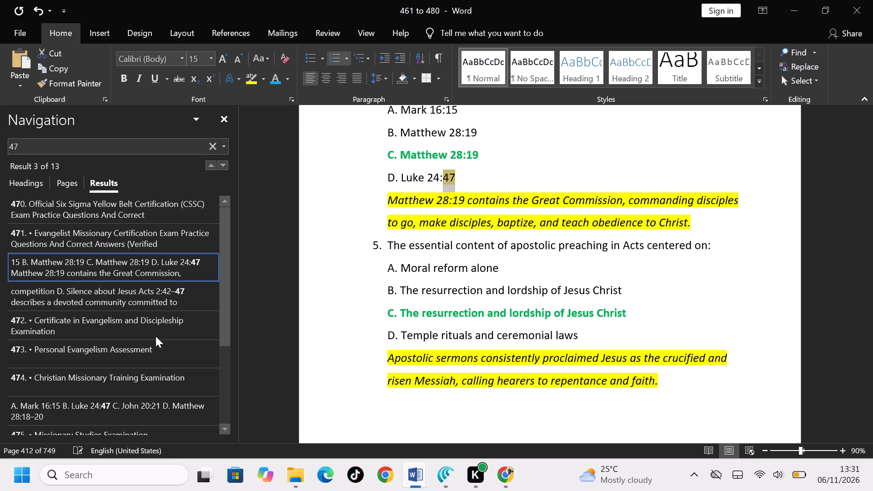
left_click(156, 336)
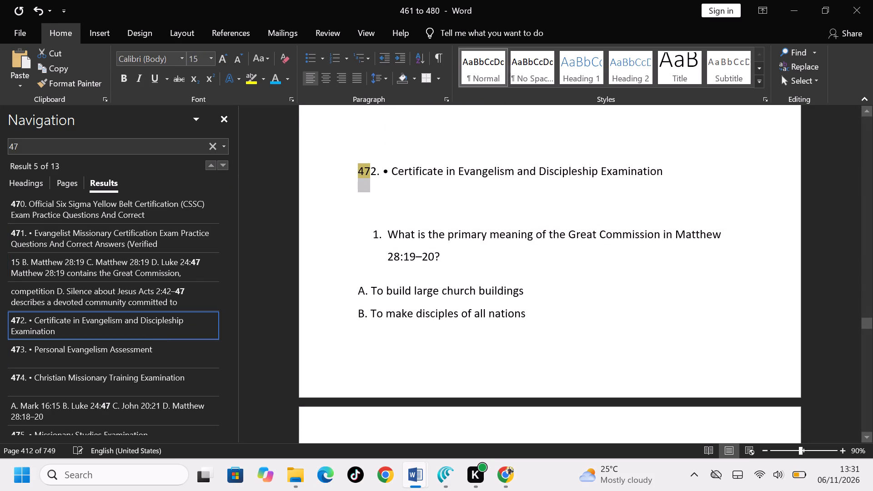
double_click(623, 175)
key("ctrl+v")
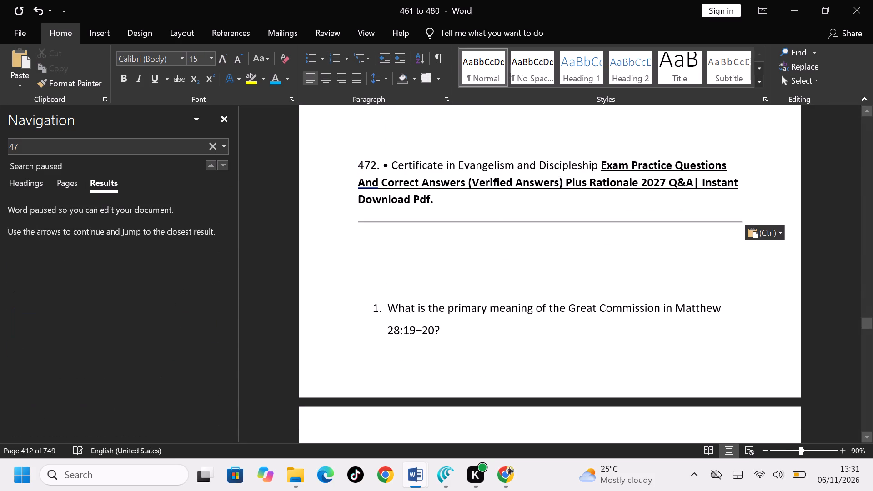
key("Delete")
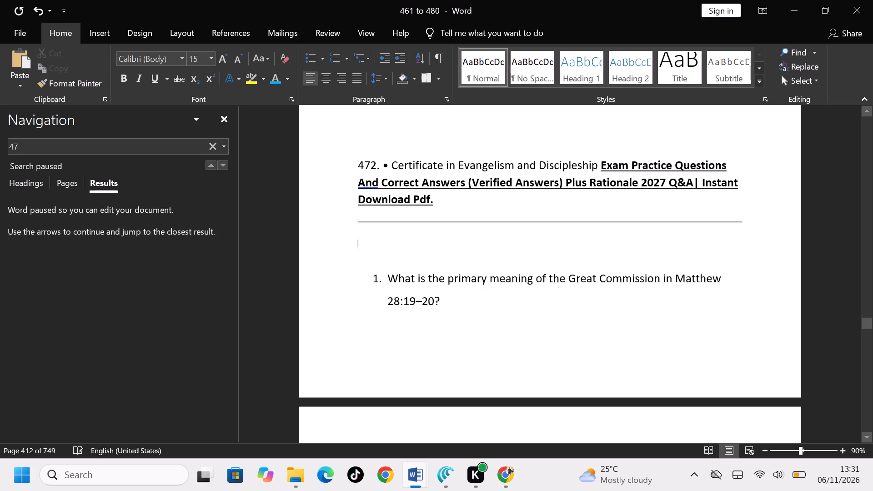
Format the whole 472 Certificate in Evangelism and Discipleship title as 28 pt, bold, underlined and light blue.
left_click(447, 201)
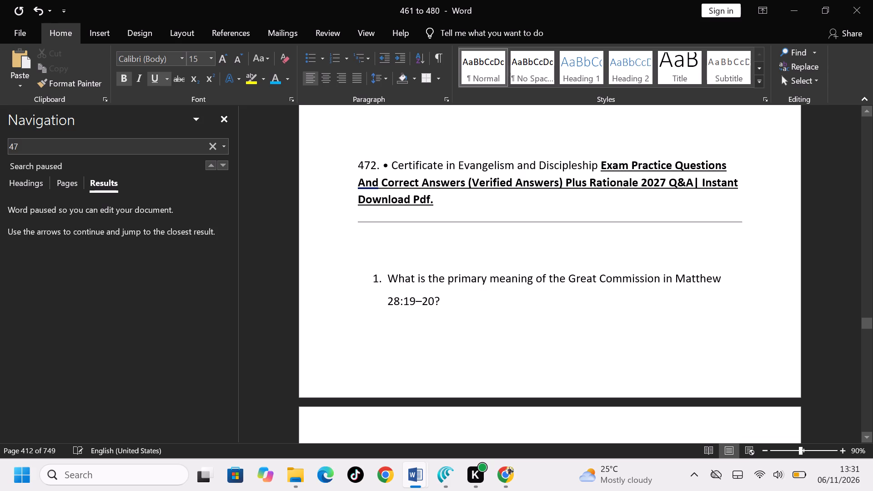
left_click_drag(447, 201, 342, 158)
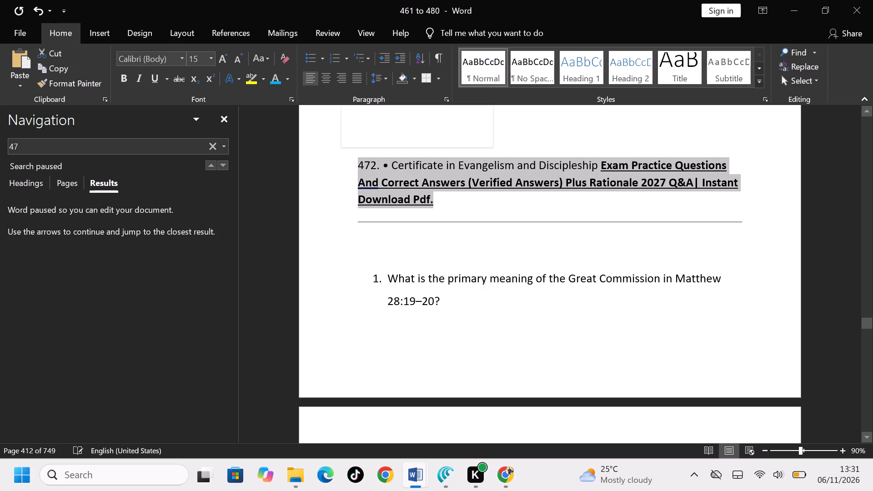
key("ctrl+shift+period")
key("ctrl+shift+period")
key("ctrl+shift+period")
key("ctrl+shift+period")
key("ctrl+shift+period")
key("ctrl+shift+period")
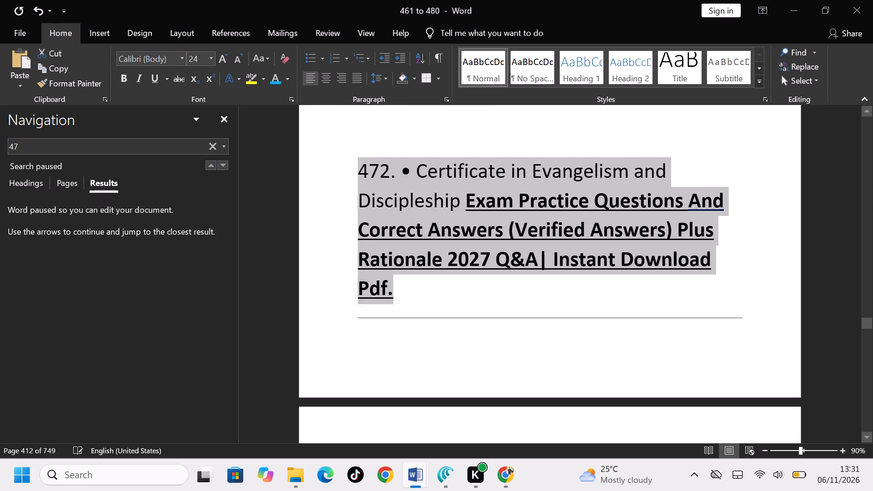
key("ctrl+shift+period")
key("ctrl+b")
key("ctrl+u")
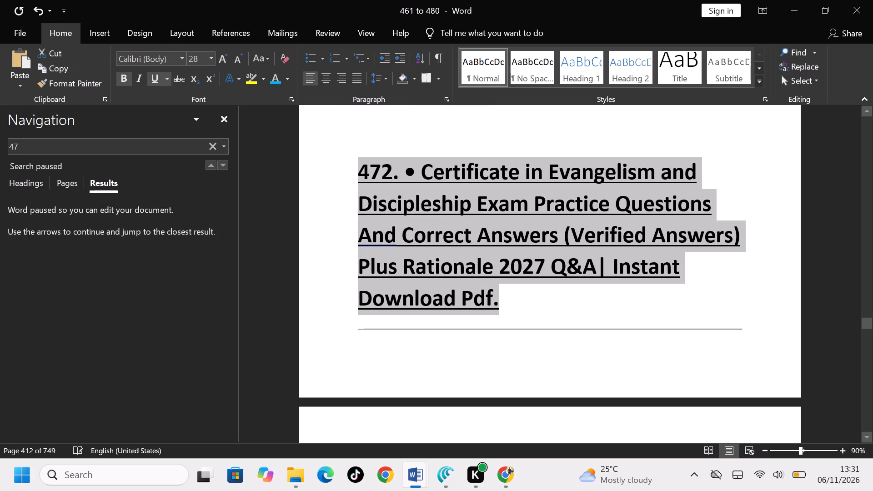
left_click(270, 78)
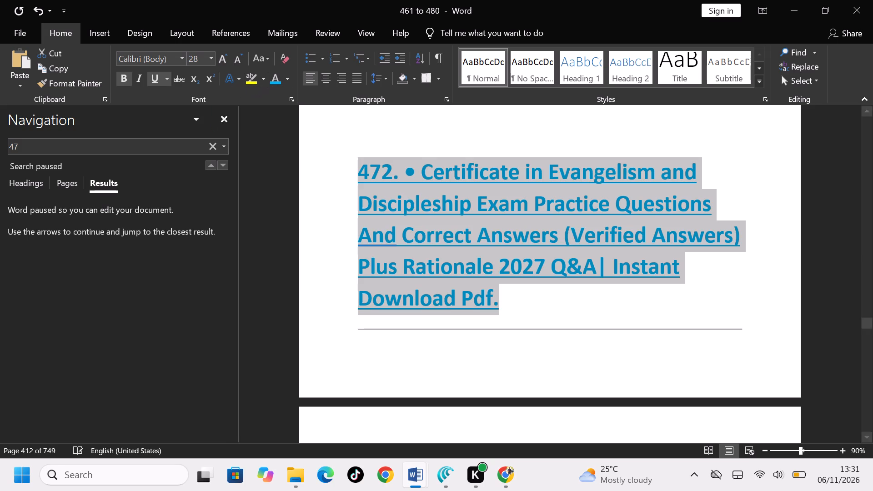
Paste the copied title text after "Assessment" in the 473 Personal Evangelism Assessment title.
left_click(227, 160)
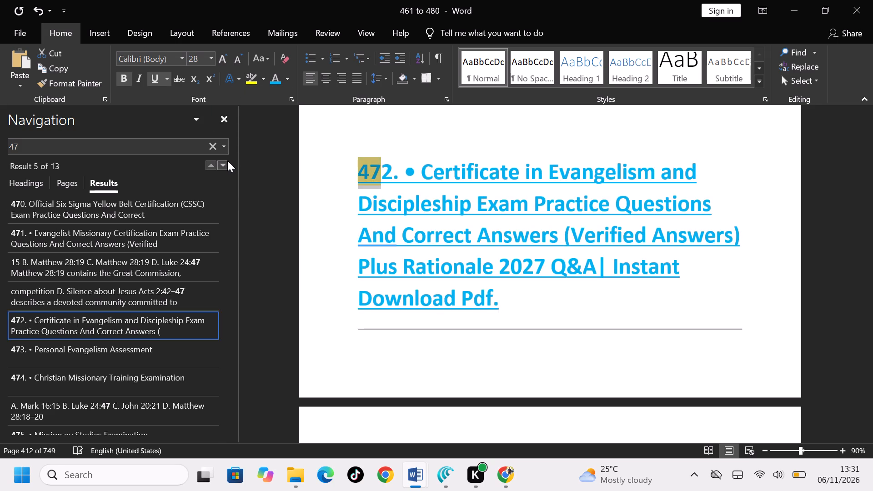
left_click(227, 160)
left_click(580, 163)
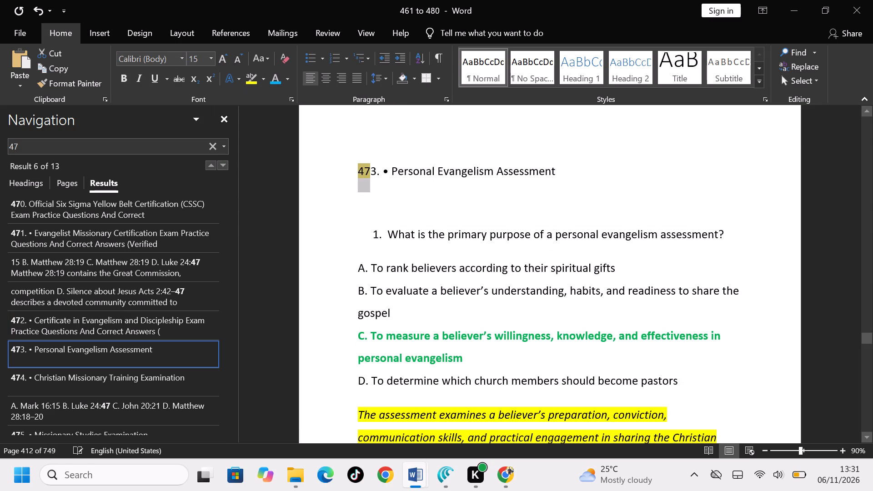
left_click(570, 165)
key("ctrl+v")
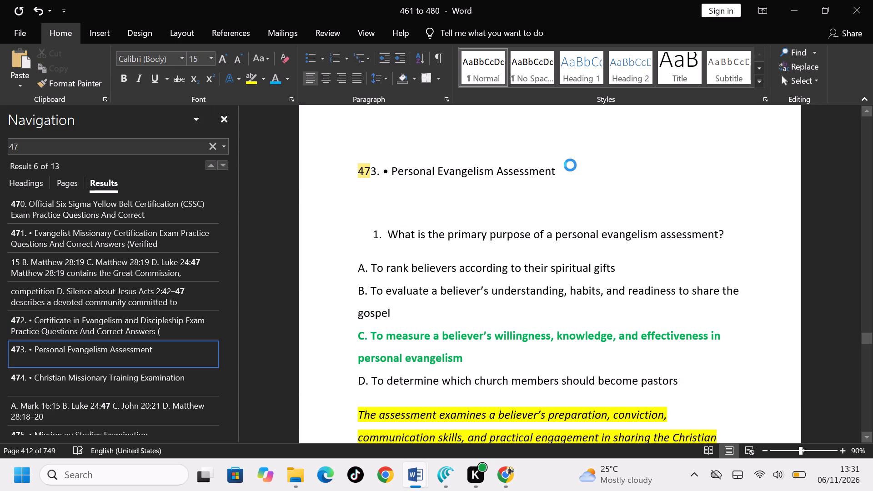
Format the whole 473 Personal Evangelism Assessment title as 28 pt, bold, underlined and light blue.
left_click(461, 197)
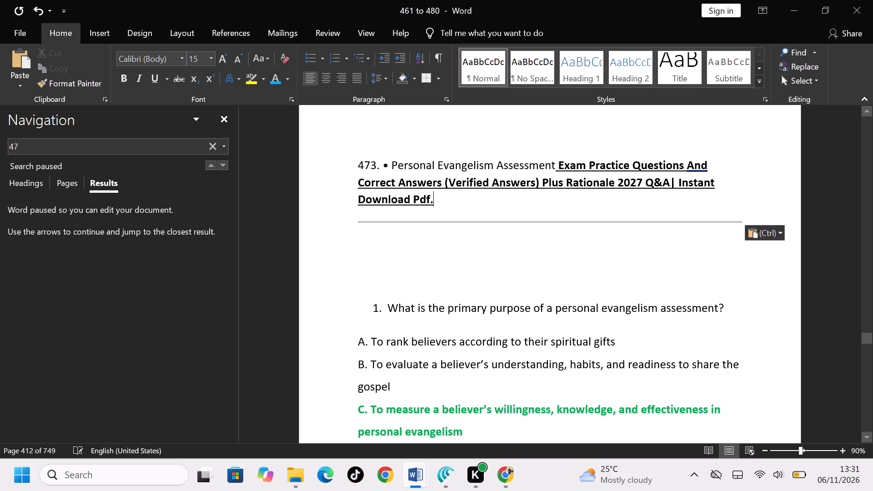
left_click_drag(461, 197, 333, 151)
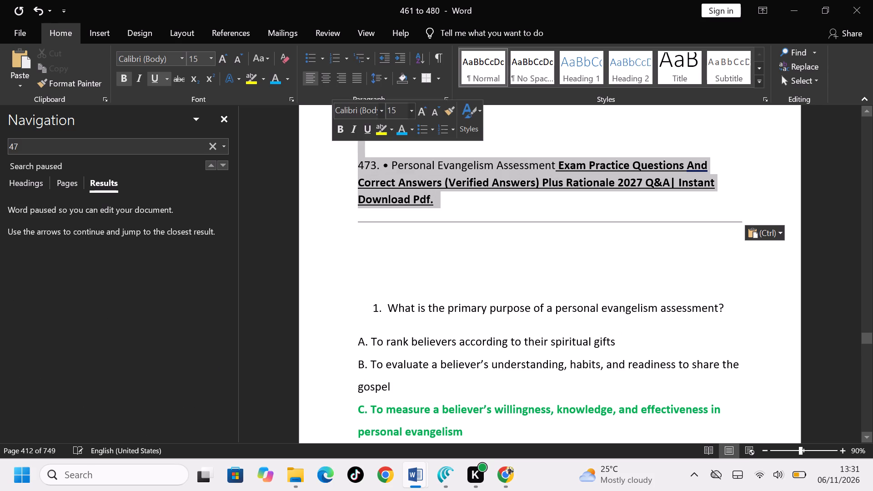
key("ctrl+shift+period")
key("ctrl+shift+period")
key("ctrl+shift+period")
key("ctrl+shift+period")
key("ctrl+shift+period")
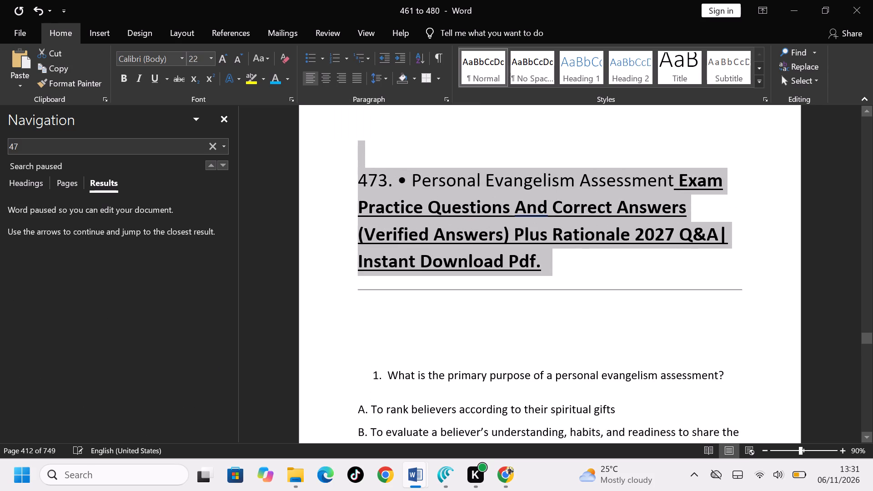
key("ctrl+shift+period")
key("ctrl+shift+period")
key("ctrl+b")
key("ctrl+u")
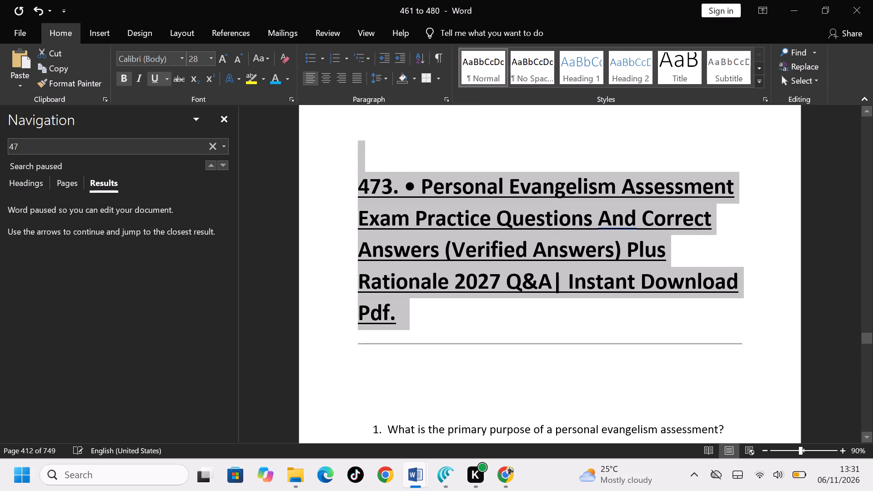
left_click(271, 84)
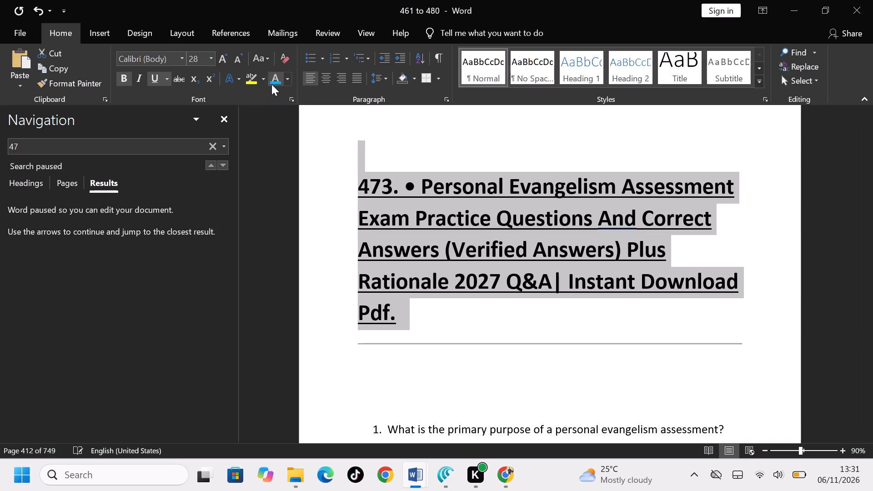
Replace "Examination" in the 474 Christian Missionary Training title with the copied title text and delete the extra blank line below it.
left_click(222, 167)
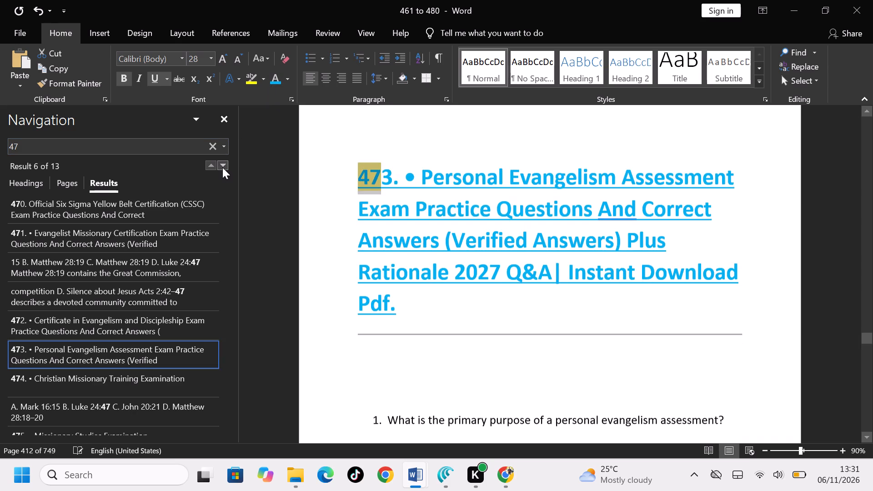
left_click(222, 167)
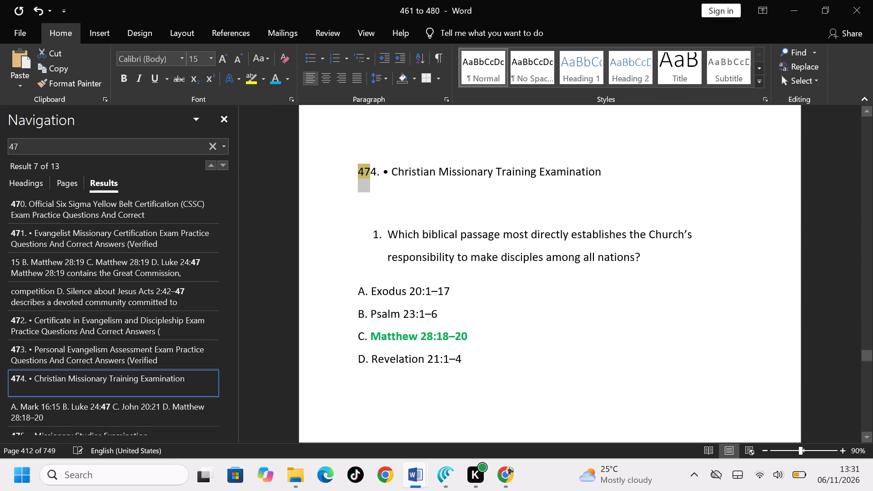
double_click(562, 170)
key("ctrl+v")
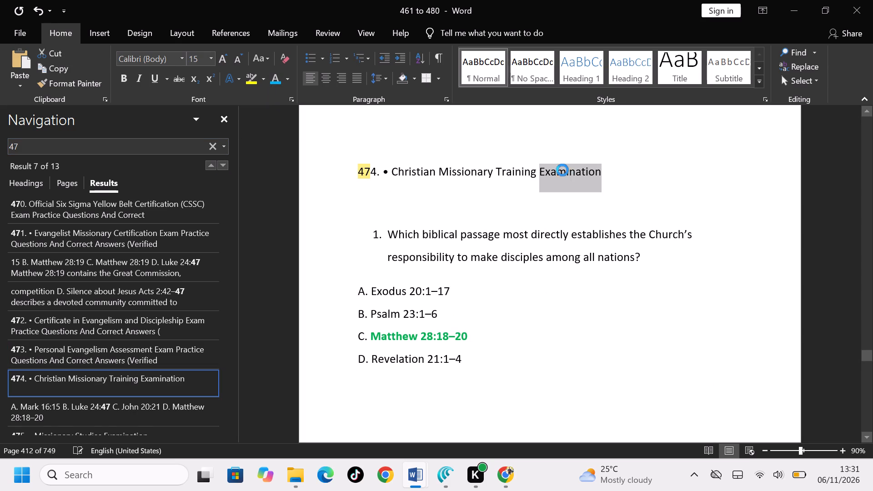
key("Delete")
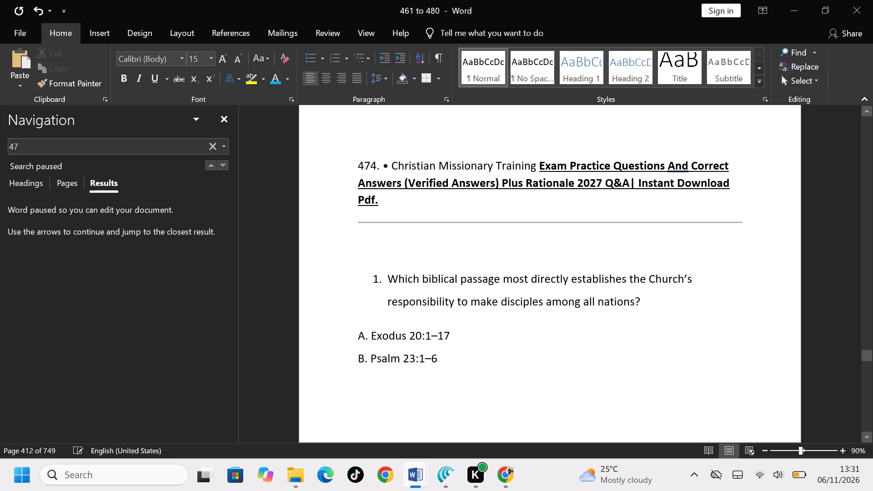
Format the whole 474 Christian Missionary Training title as 28 pt, bold, underlined and light blue.
left_click(396, 206)
left_click_drag(396, 206, 335, 166)
key("ctrl+shift+period")
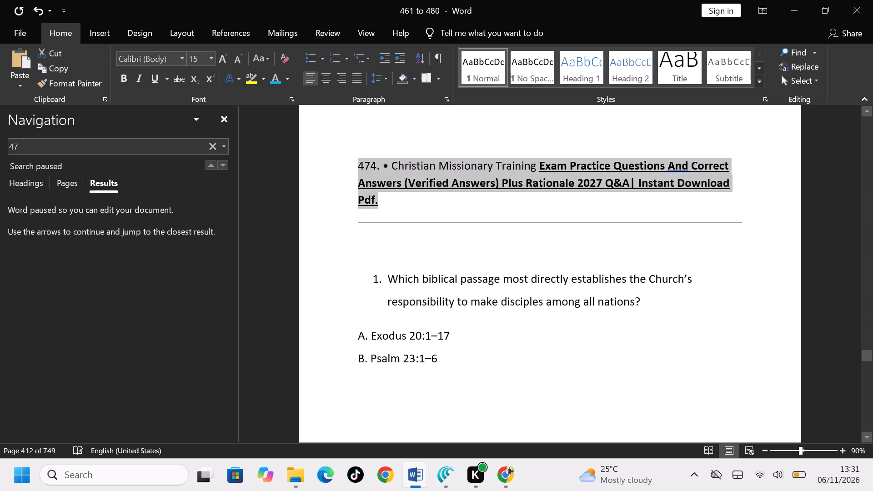
key("ctrl+shift+period")
key("ctrl+shift+period")
key("ctrl+shift+period")
key("ctrl+shift+period")
key("ctrl+shift+period")
key("ctrl+shift+period")
key("ctrl+b")
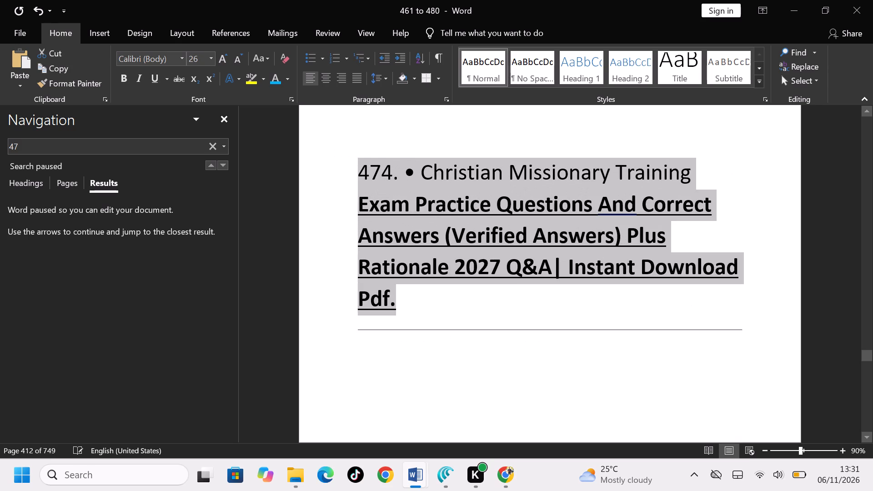
key("ctrl+u")
left_click(272, 79)
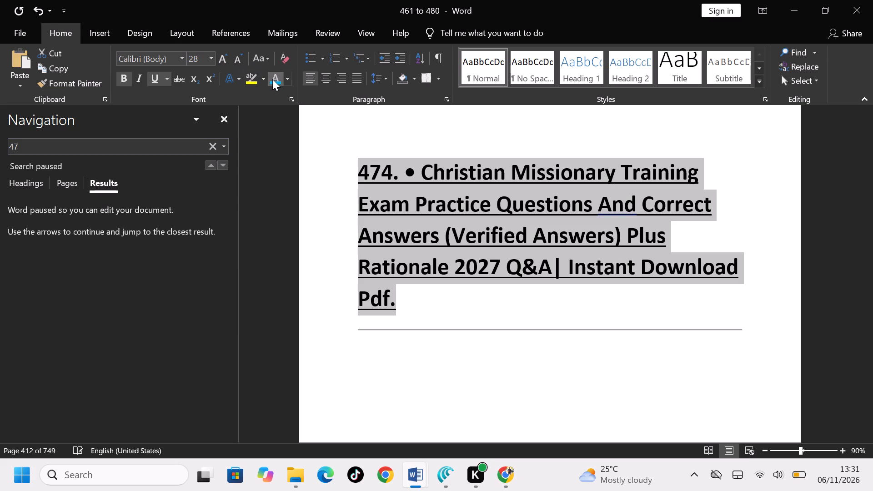
Replace "Examination" in the 475 Missionary Studies title with the copied title text.
left_click(223, 161)
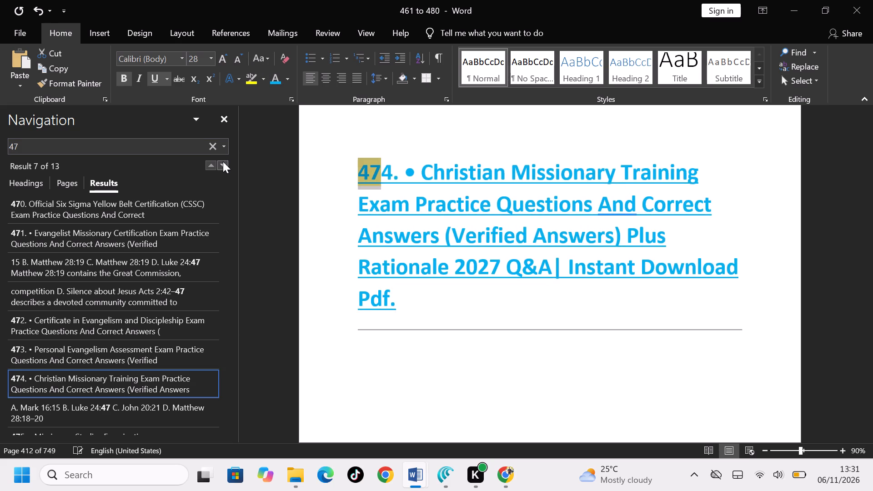
left_click(223, 161)
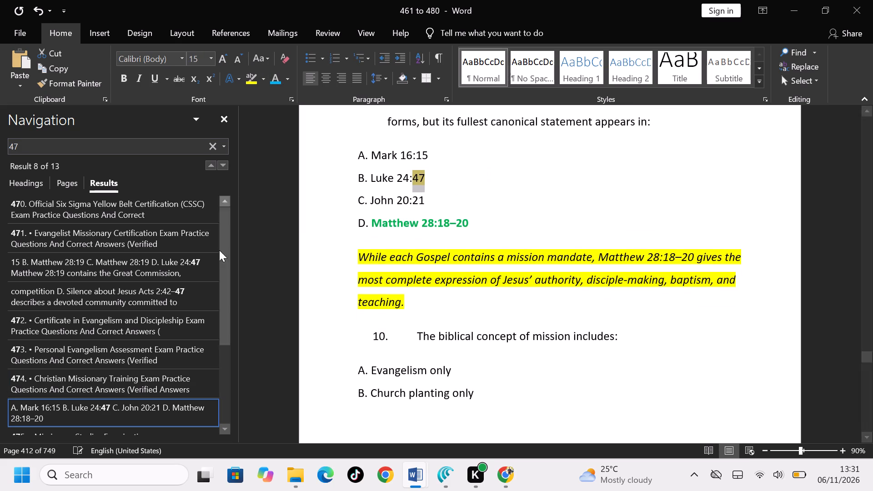
scroll(89, 367, "down", 1)
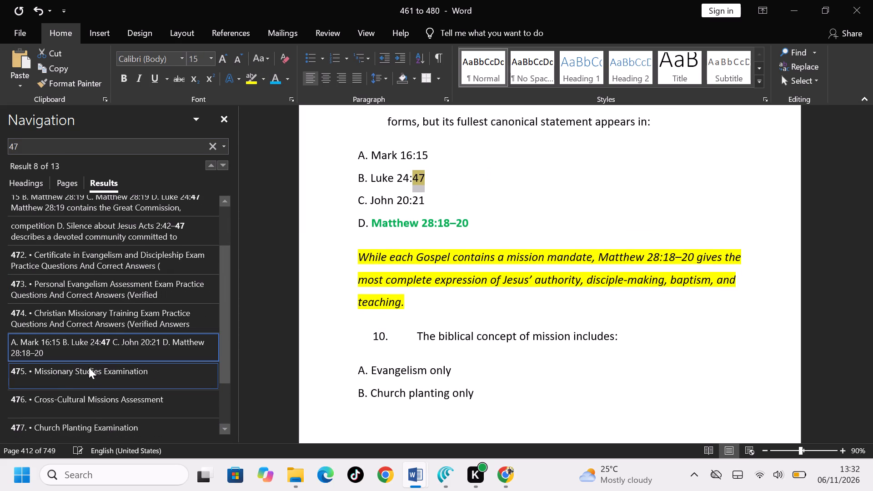
left_click(86, 376)
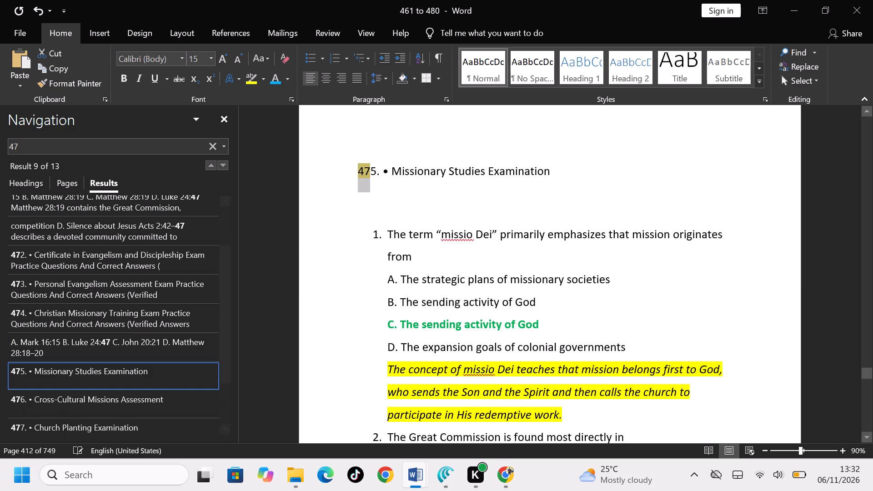
double_click(517, 175)
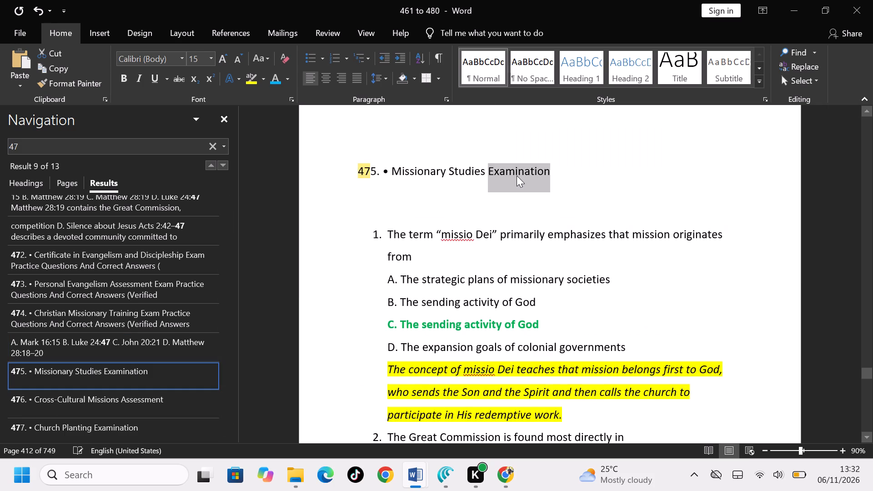
key("ctrl+v")
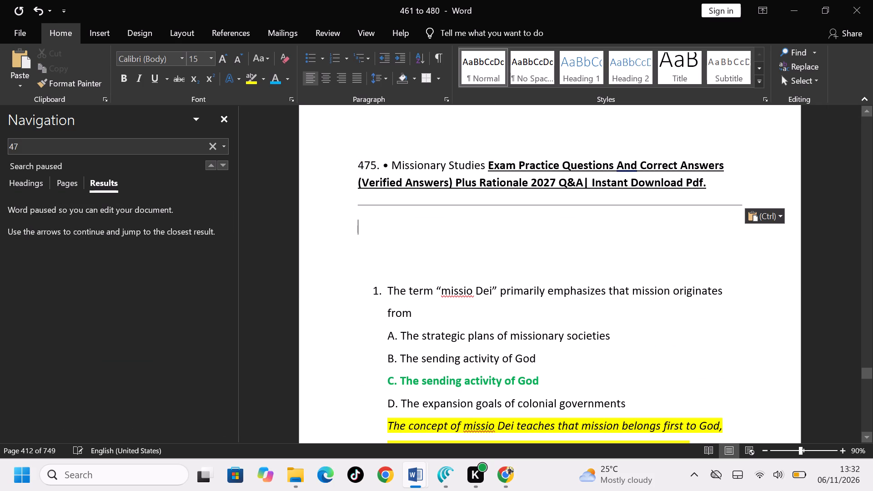
Format the whole 475 Missionary Studies title as 28 pt, bold, underlined and light blue.
left_click(711, 183)
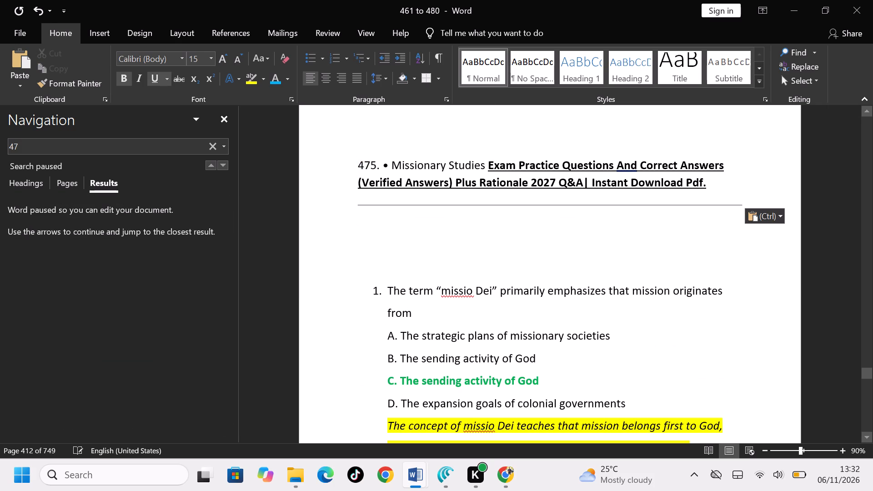
left_click_drag(711, 183, 346, 170)
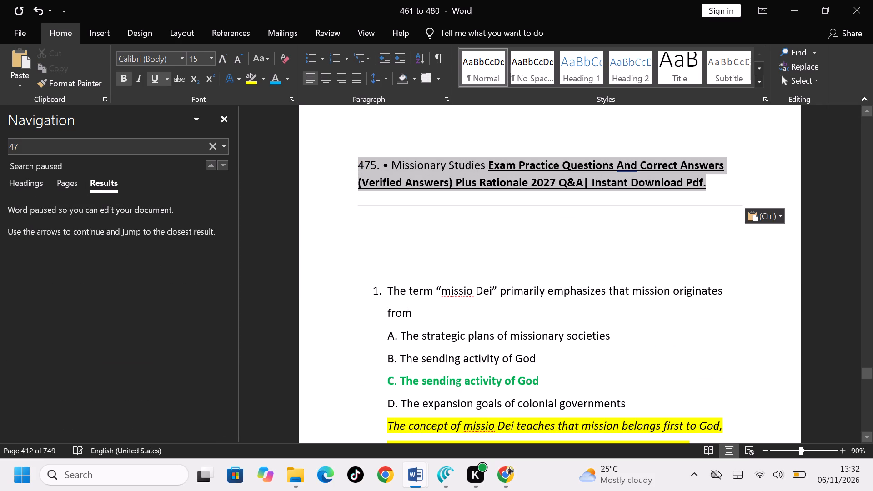
left_click_drag(346, 170, 339, 163)
key("ctrl+shift+period")
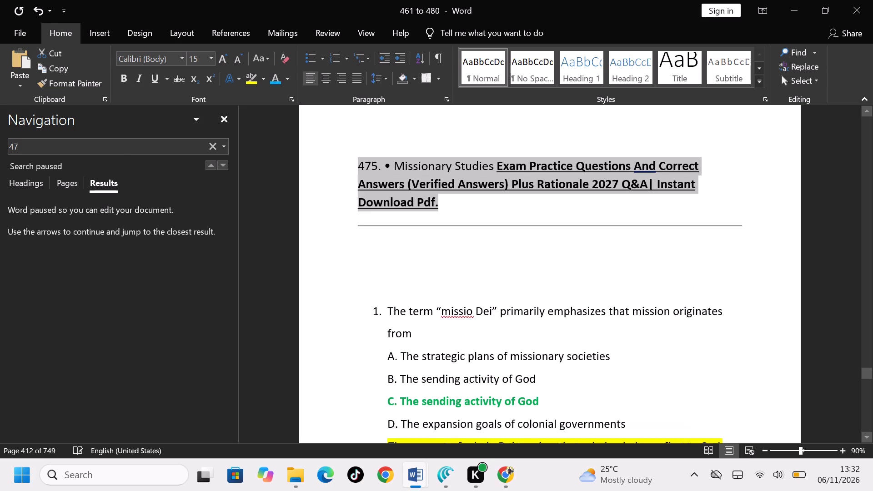
key("ctrl+shift+period")
key("ctrl+shift+period")
key("ctrl+shift+period")
key("ctrl+shift+period")
key("ctrl+shift+period")
key("ctrl+shift+period")
key("ctrl+b")
key("ctrl+u")
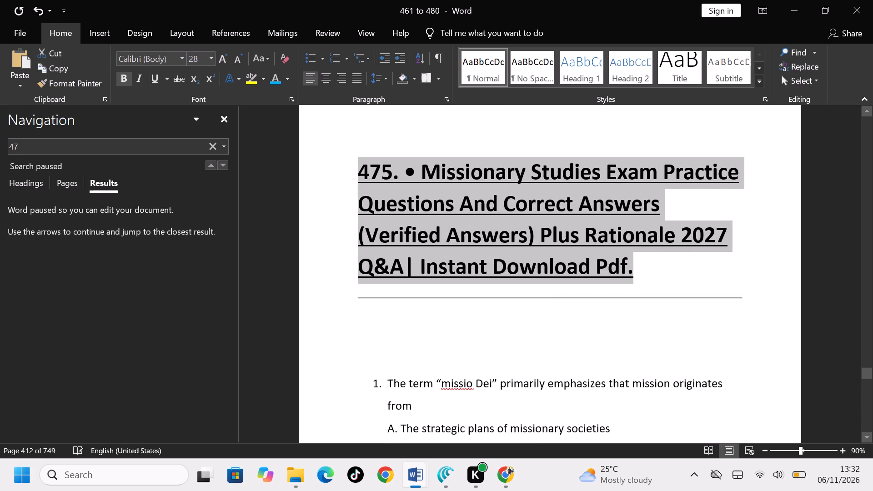
left_click(272, 79)
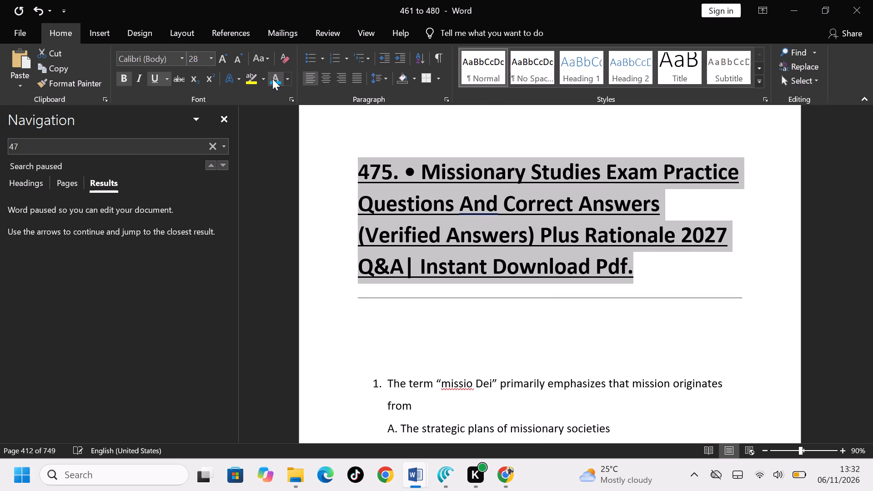
Paste the copied title text after "Assessment" in the 476 Cross-Cultural Missions Assessment title.
left_click(219, 166)
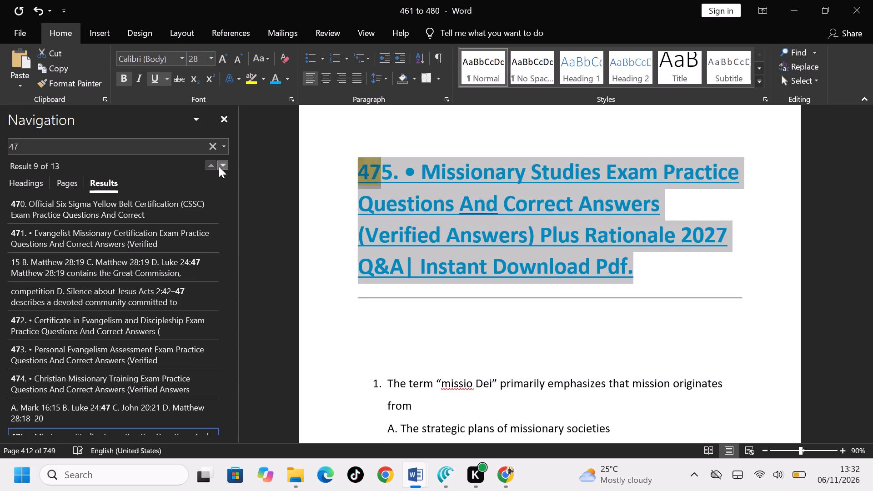
left_click(219, 166)
left_click(577, 172)
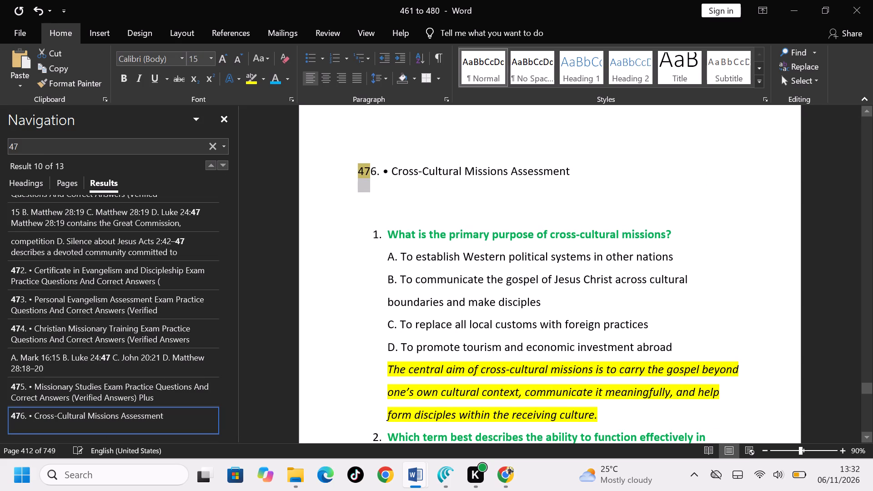
key("ctrl+v")
Format the whole 476 Cross-Cultural Missions Assessment title as 28 pt, bold, underlined and standard blue.
left_click(449, 204)
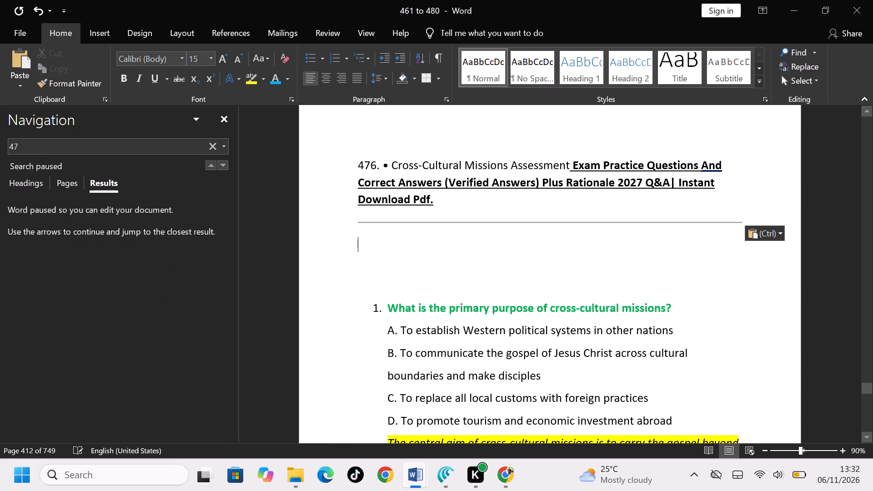
left_click_drag(449, 204, 303, 165)
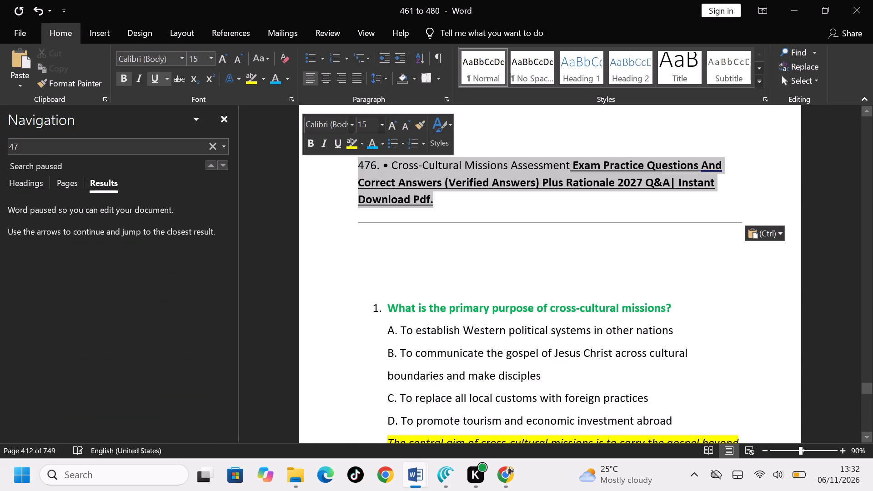
key("ctrl+shift+period")
key("ctrl+shift+period")
key("ctrl+shift+period")
key("ctrl+shift+period")
key("ctrl+shift+period")
key("ctrl+shift+period")
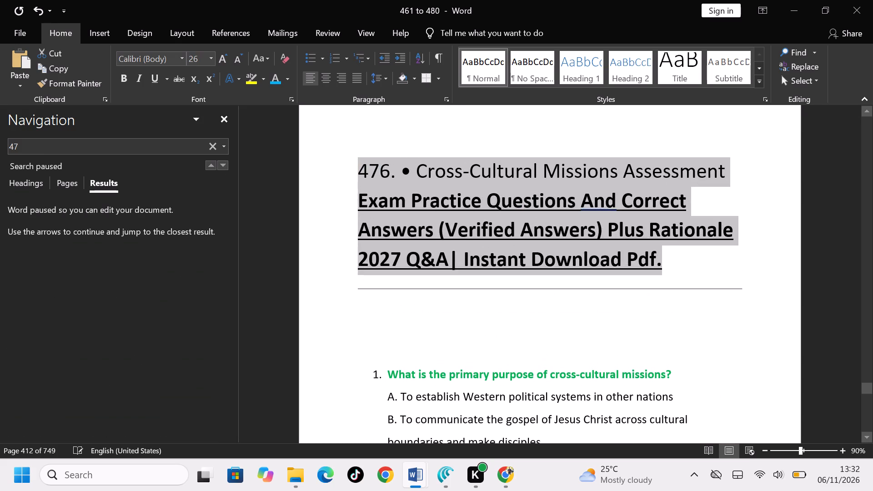
key("ctrl+shift+period")
key("ctrl+b")
key("ctrl+u")
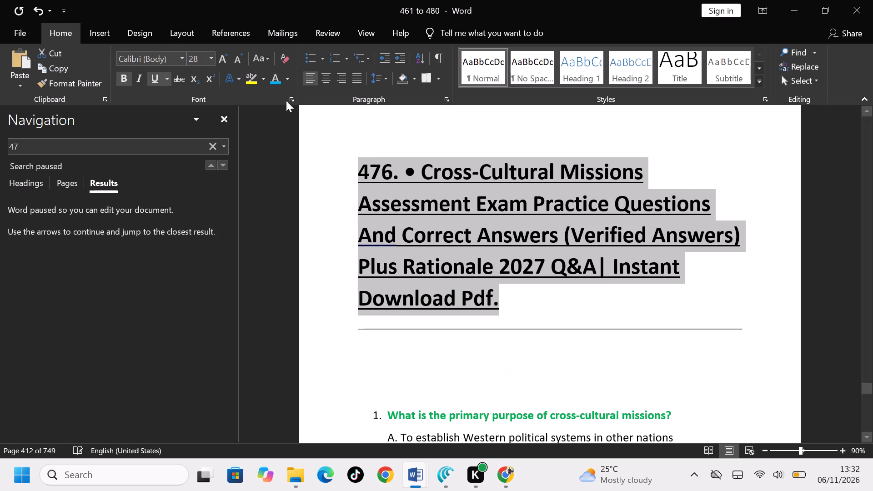
left_click(286, 78)
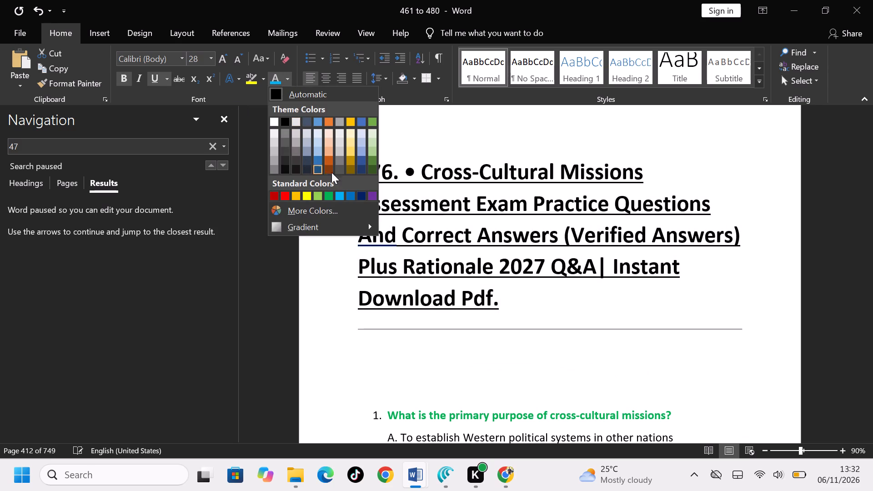
left_click(349, 193)
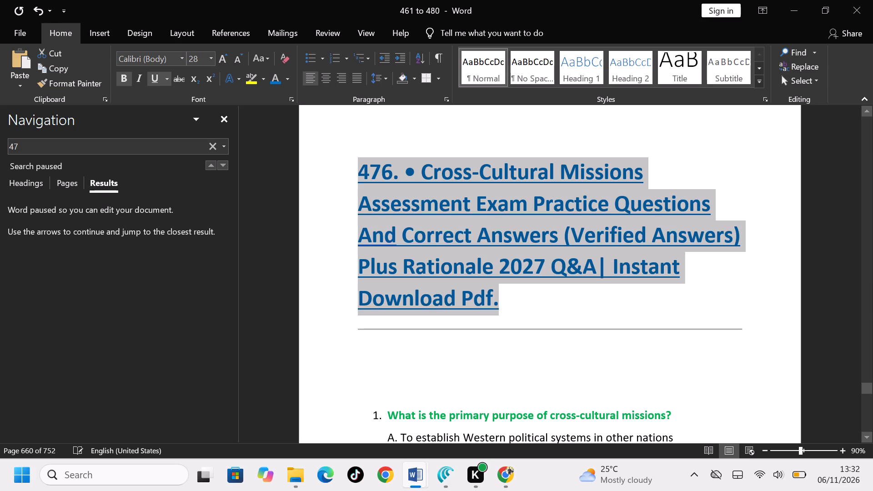
Replace "Examination" in the 477 Church Planting title with the copied title text.
left_click(219, 162)
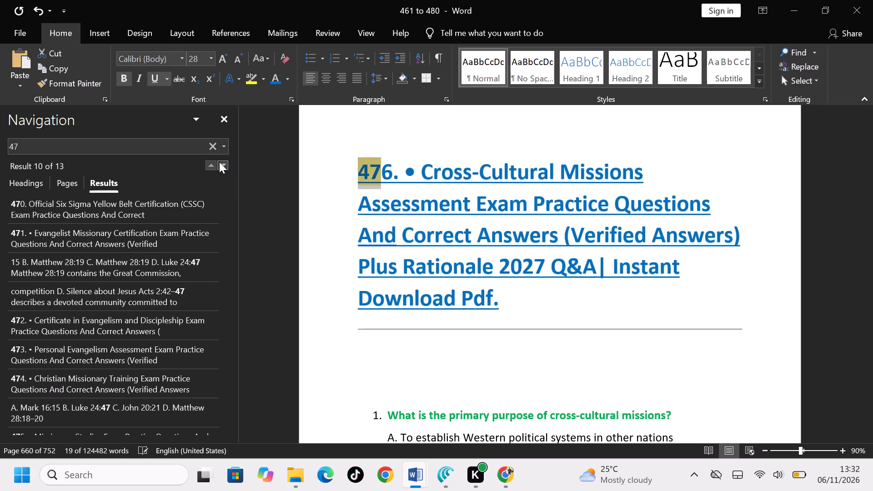
left_click(219, 162)
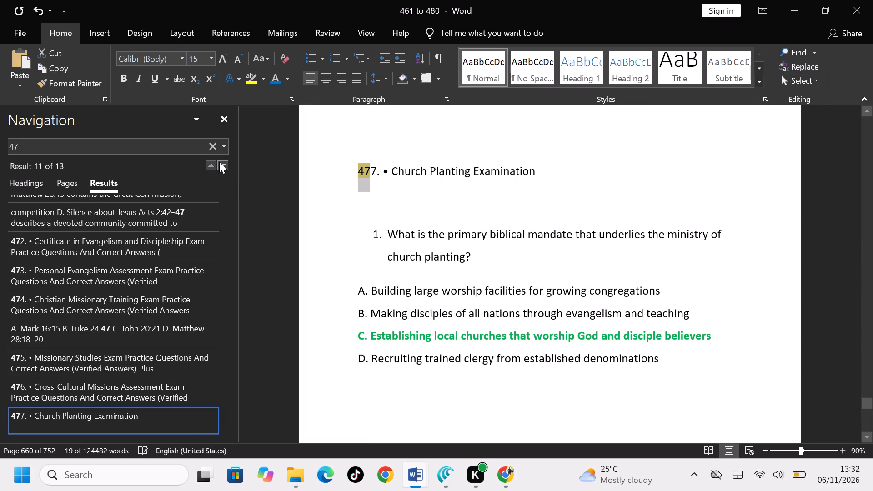
double_click(507, 172)
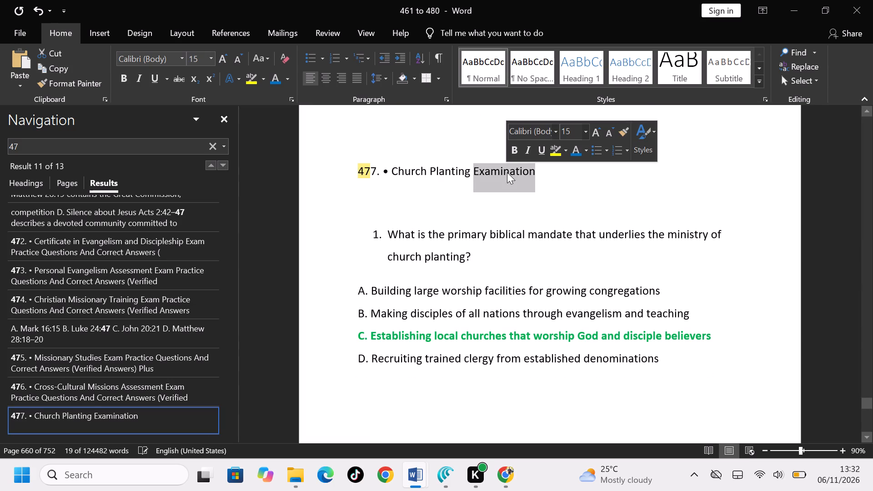
key("ctrl+v")
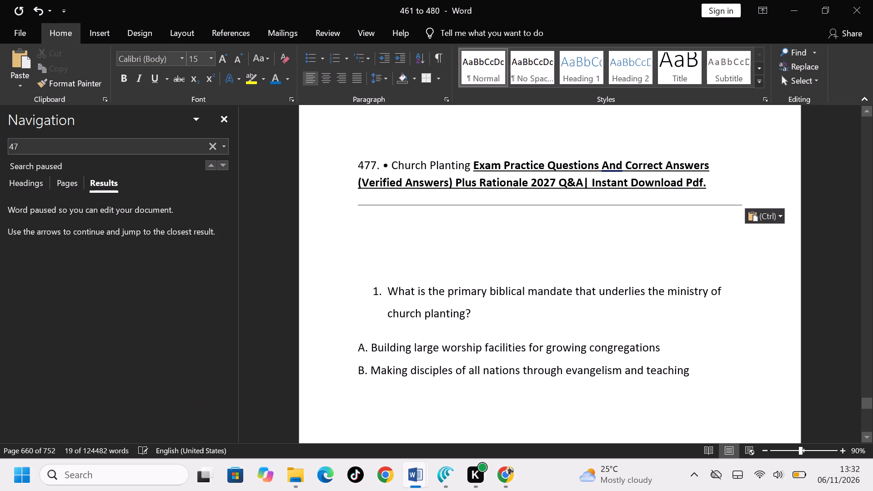
Format the whole 477 Church Planting title as 28 pt, bold, underlined and standard blue.
left_click(717, 190)
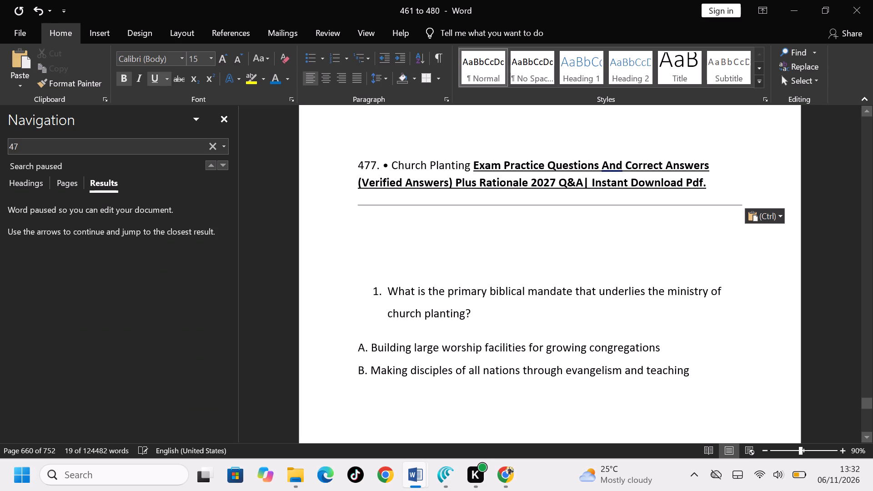
left_click_drag(717, 190, 479, 169)
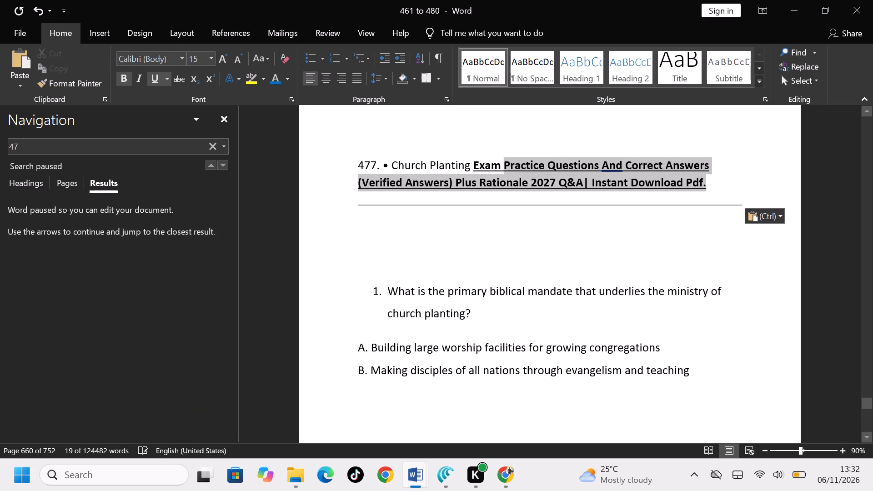
left_click_drag(479, 169, 339, 165)
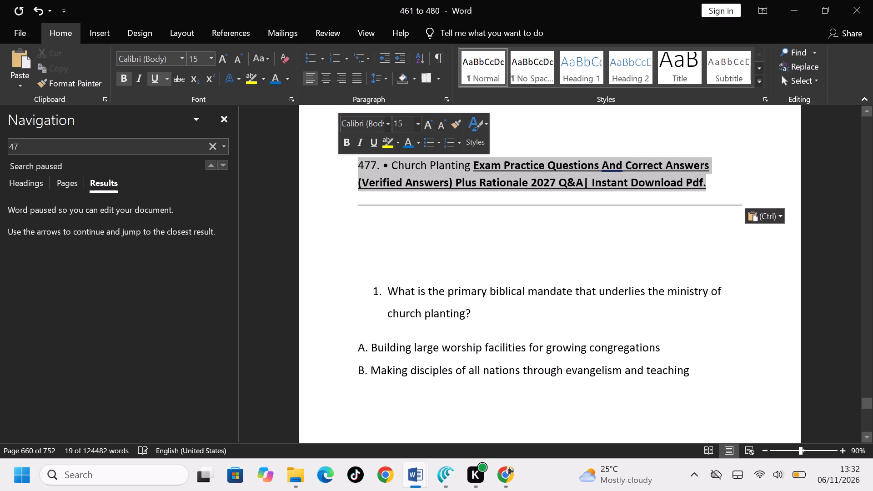
left_click(406, 142)
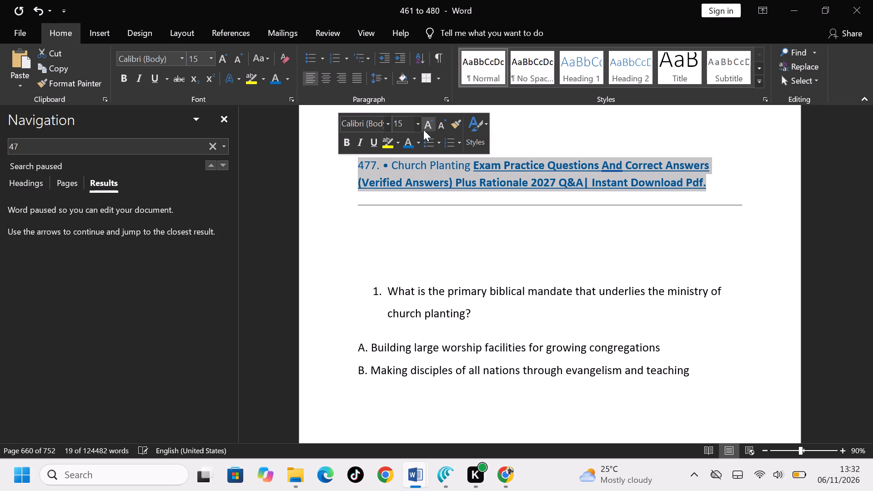
triple_click(432, 121)
triple_click(432, 121)
double_click(432, 121)
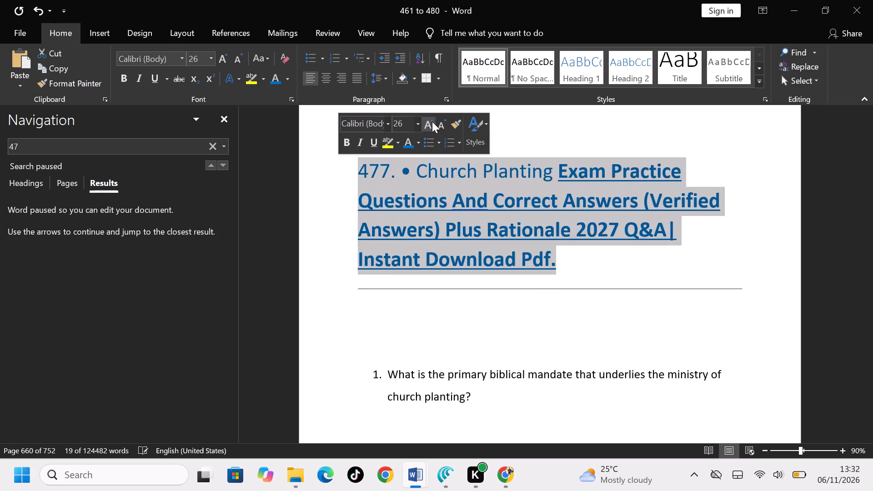
left_click(438, 123)
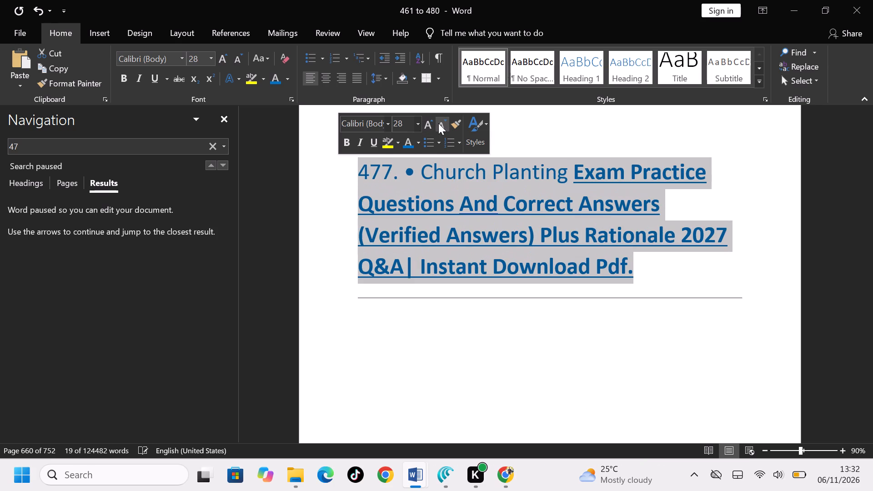
left_click(372, 146)
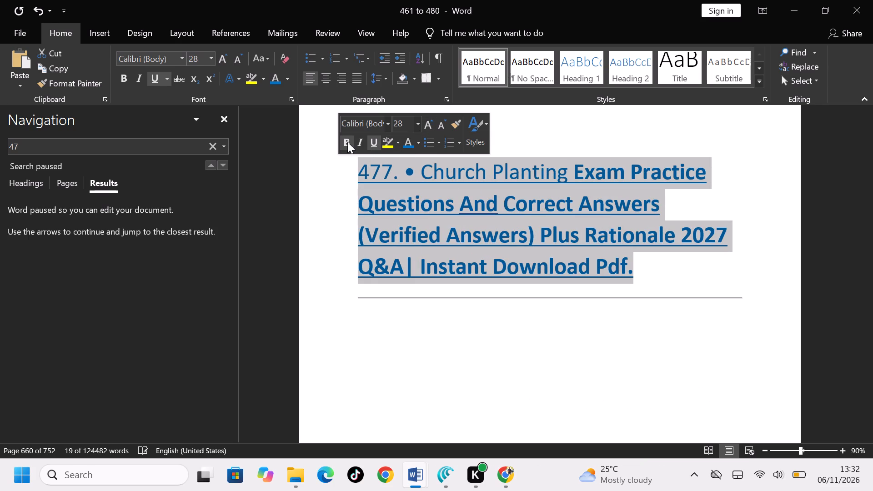
left_click(347, 142)
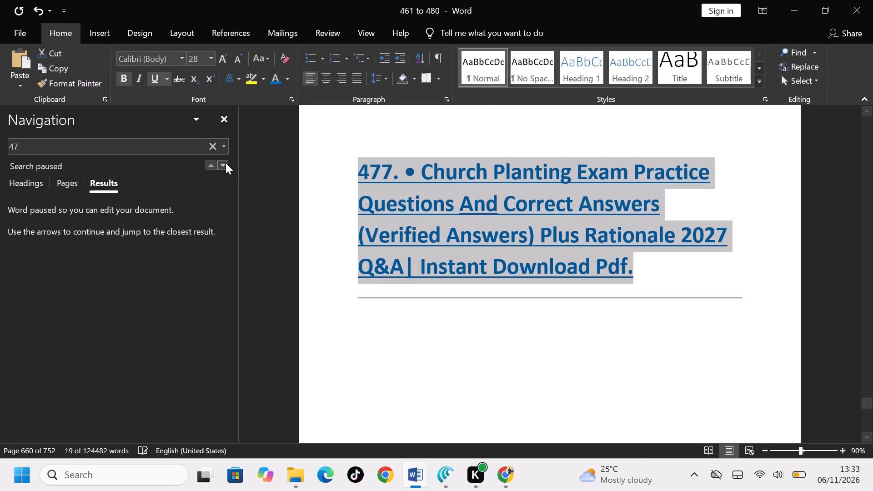
Replace "Examination" in the 478 World Missions title with the copied title text and delete the extra blank line below it.
left_click(226, 163)
left_click(226, 163)
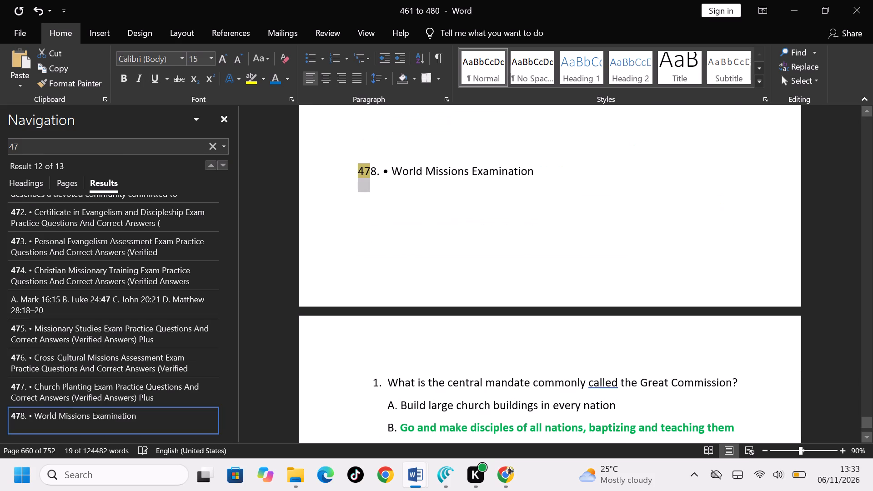
double_click(511, 170)
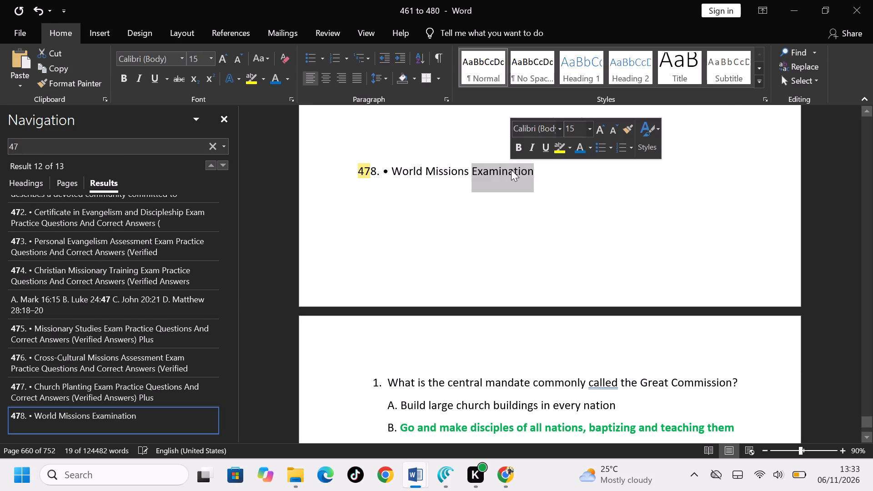
key("ctrl+v")
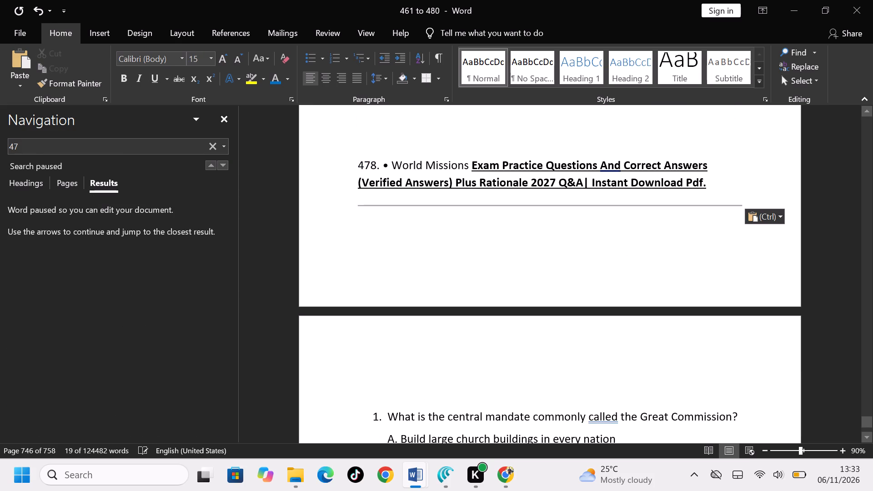
key("Delete")
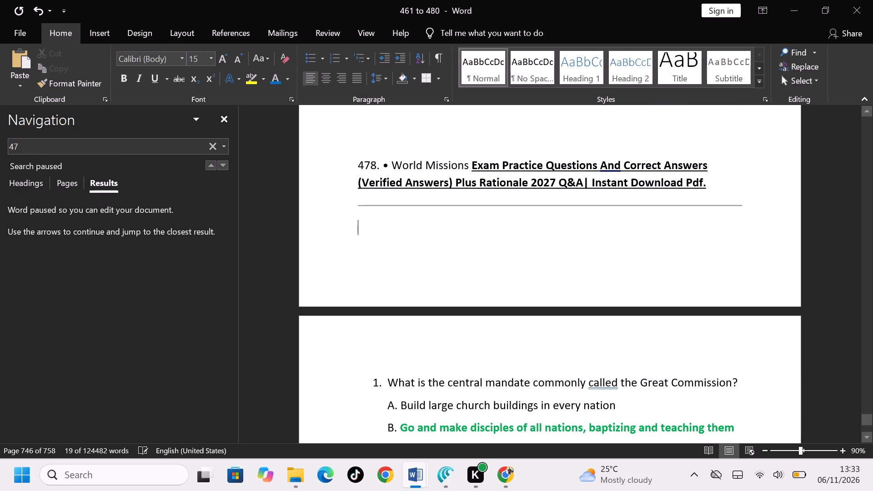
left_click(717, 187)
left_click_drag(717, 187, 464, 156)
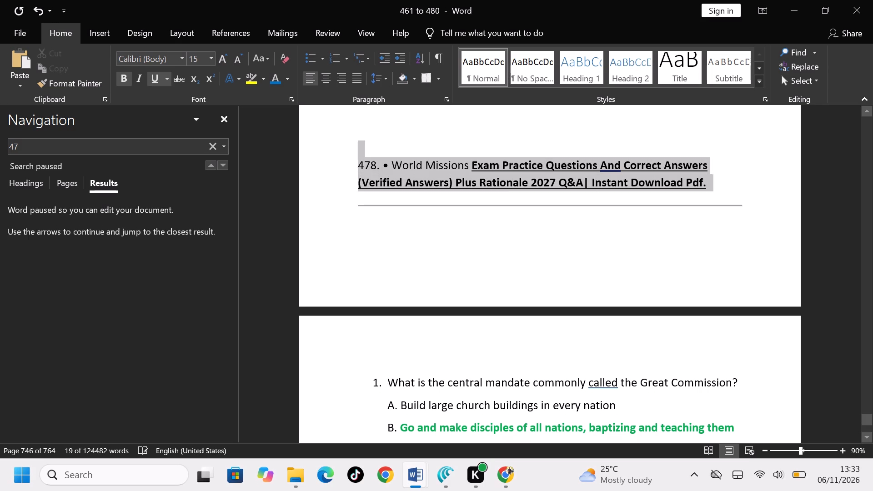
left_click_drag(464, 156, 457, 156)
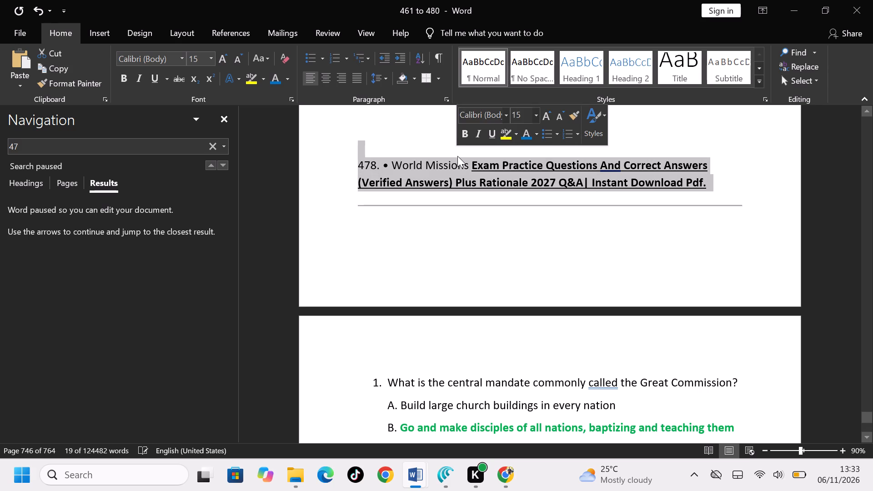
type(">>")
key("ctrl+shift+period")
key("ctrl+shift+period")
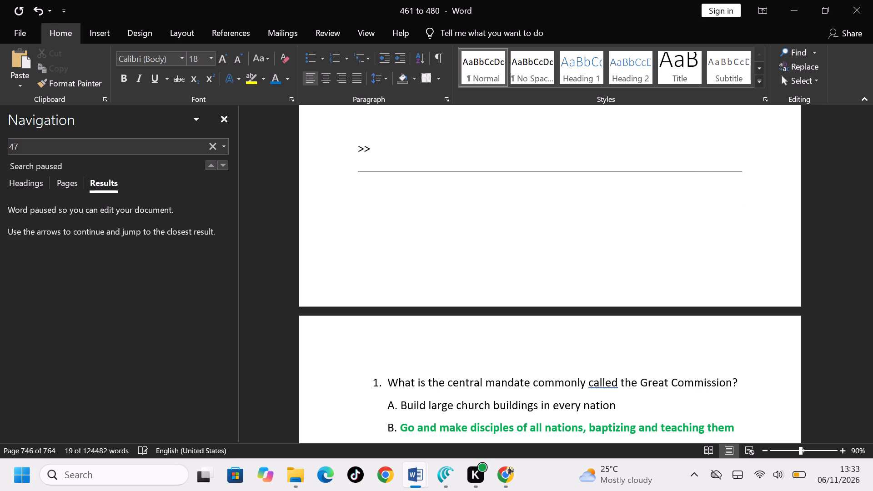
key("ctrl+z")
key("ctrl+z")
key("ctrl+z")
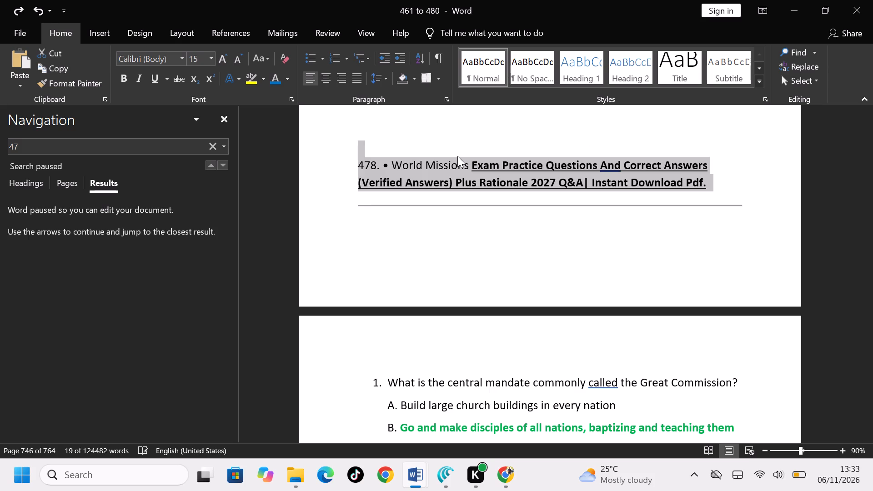
Format the whole 478 World Missions title as 28 pt, standard blue, underlined and bold.
triple_click(225, 56)
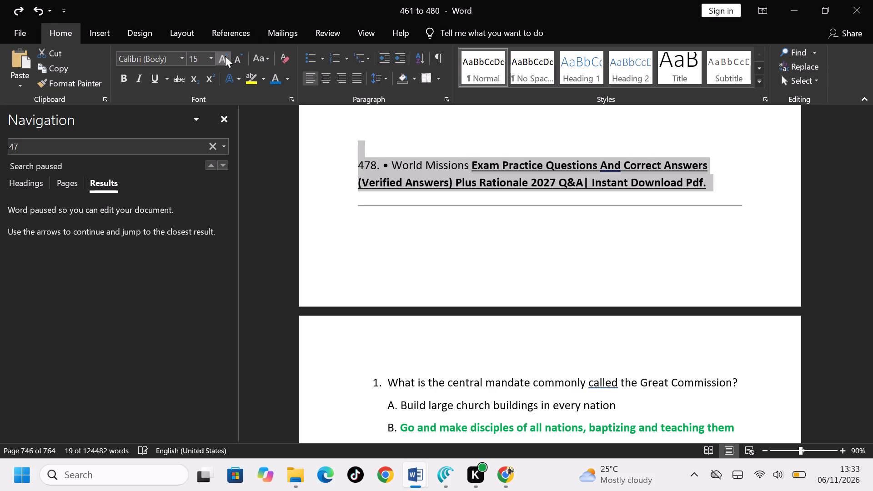
double_click(225, 56)
left_click(225, 56)
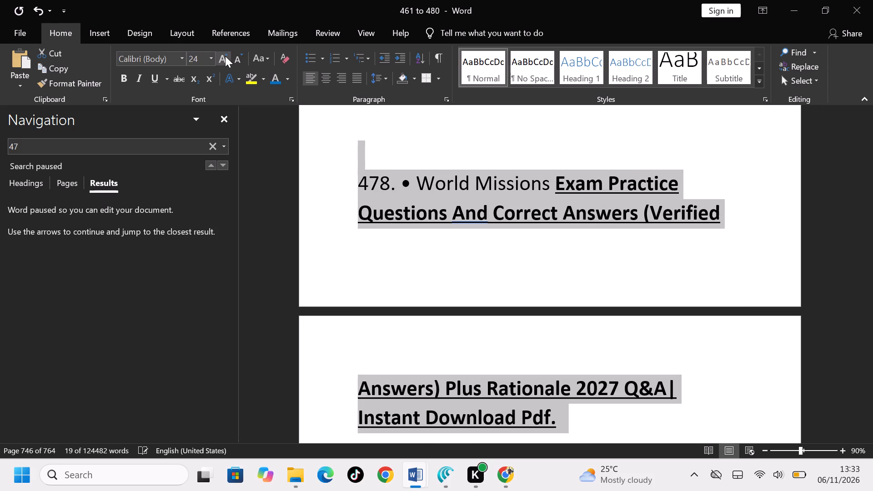
left_click(225, 56)
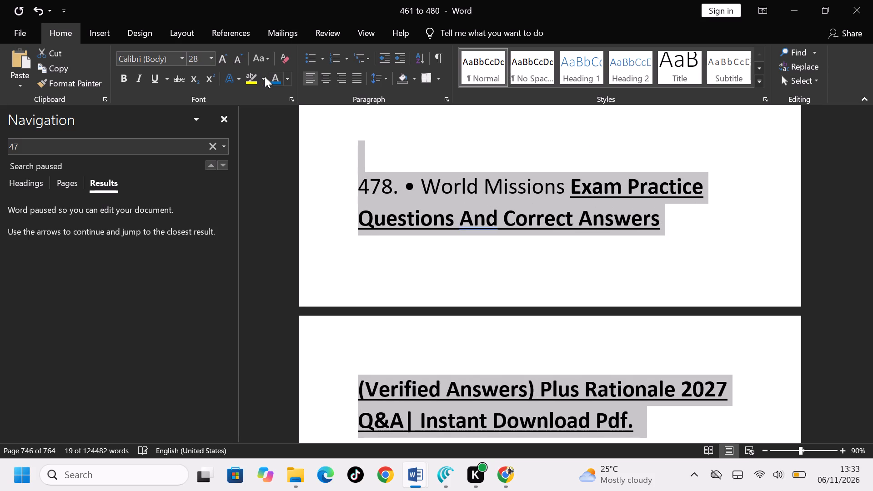
left_click(274, 79)
left_click(154, 77)
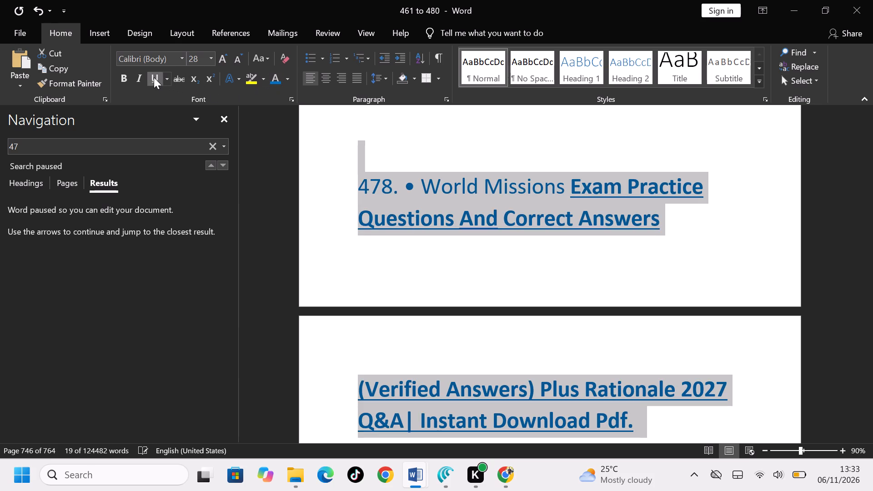
left_click(125, 78)
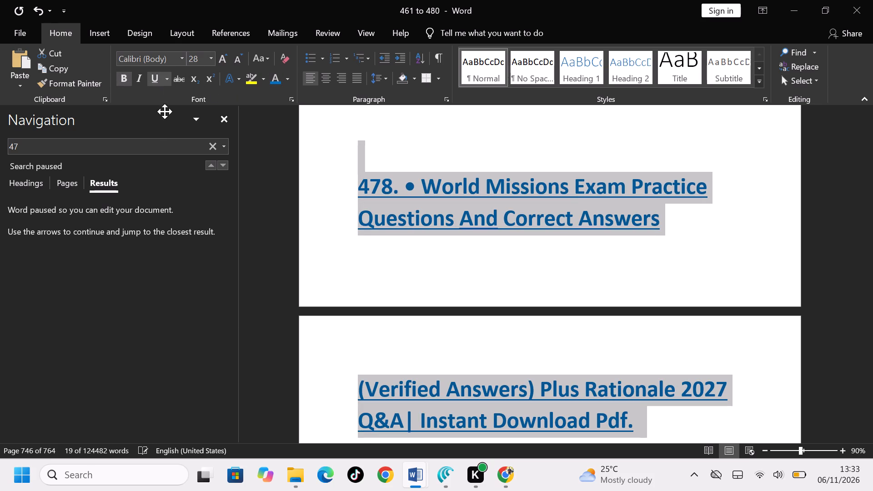
Replace "Examination" in the 479 Christian Outreach Ministry title with the copied title text and delete an extra blank line below it.
left_click(222, 164)
left_click(222, 164)
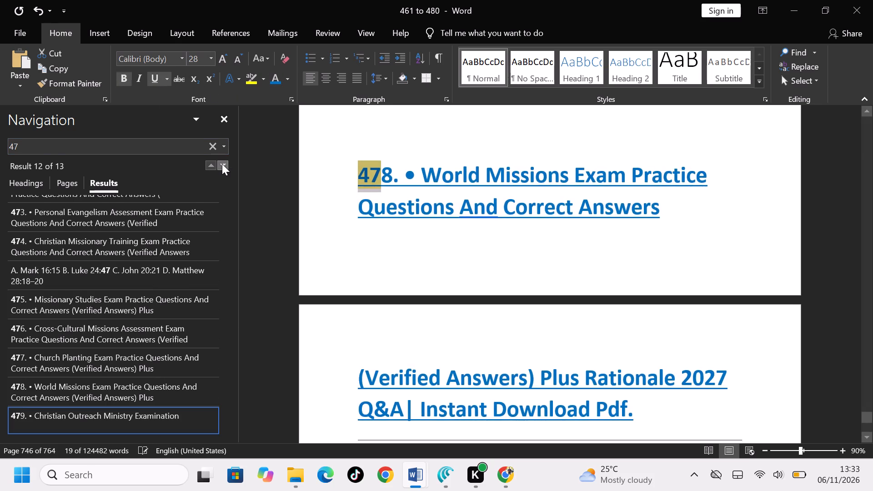
double_click(576, 172)
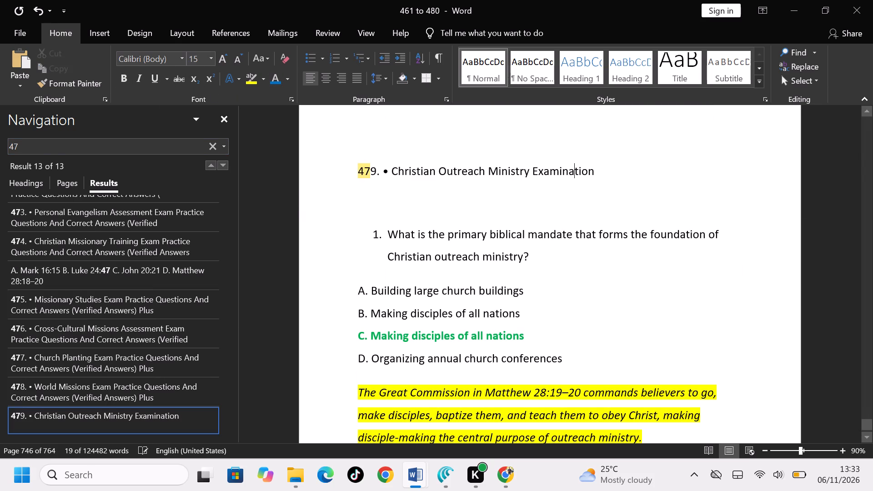
key("ctrl+v")
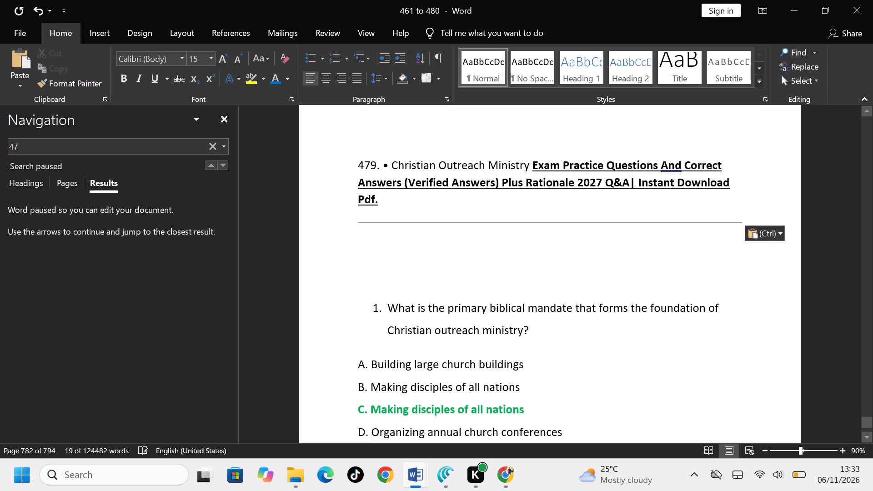
key("Delete")
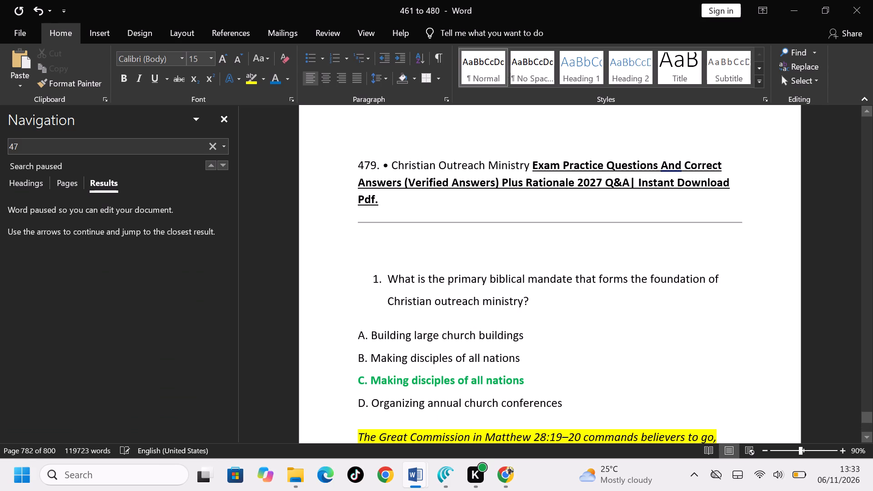
Format the whole 479 Christian Outreach Ministry title as 28 pt, bold, underlined and standard blue.
left_click(411, 201)
left_click_drag(411, 201, 303, 189)
scroll(411, 201, "left", 1)
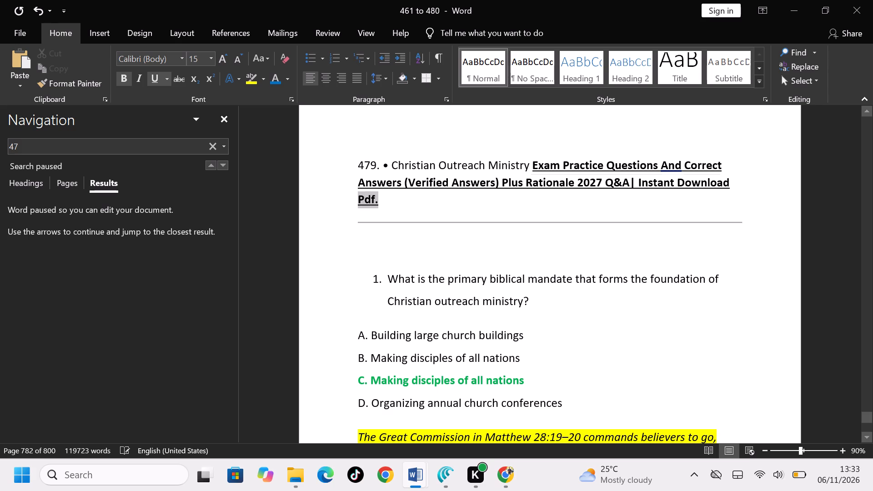
scroll(303, 189, "left", 1)
left_click_drag(303, 189, 297, 172)
key("ctrl+shift+period")
key("ctrl+shift+period")
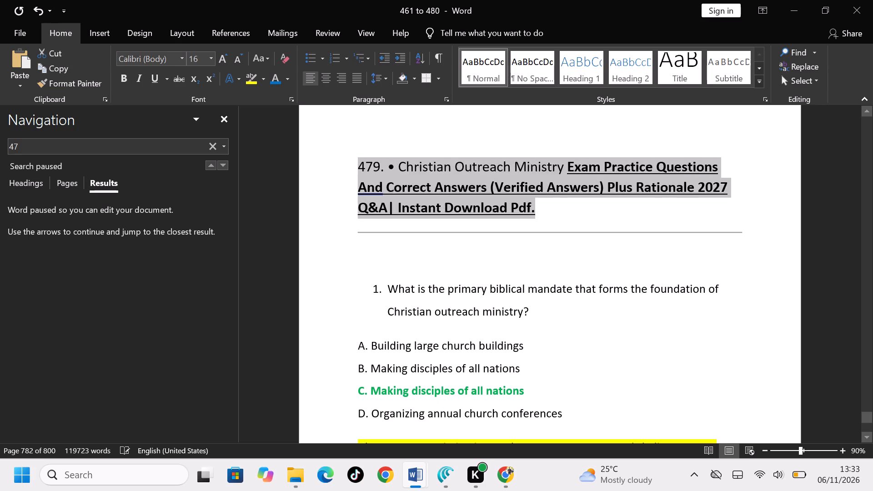
key("ctrl+shift+period")
key("ctrl+shift+period")
key("ctrl+shift+period")
key("ctrl+shift+period")
key("ctrl+shift+period")
key("ctrl+b")
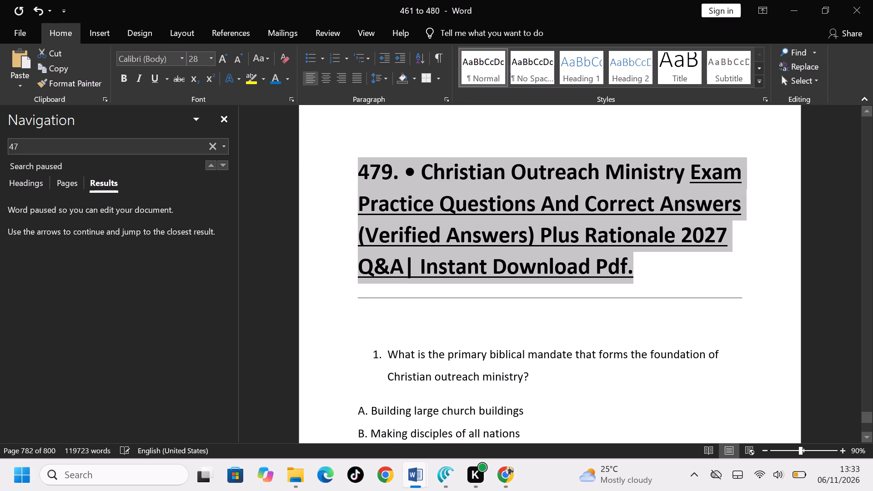
key("ctrl+u")
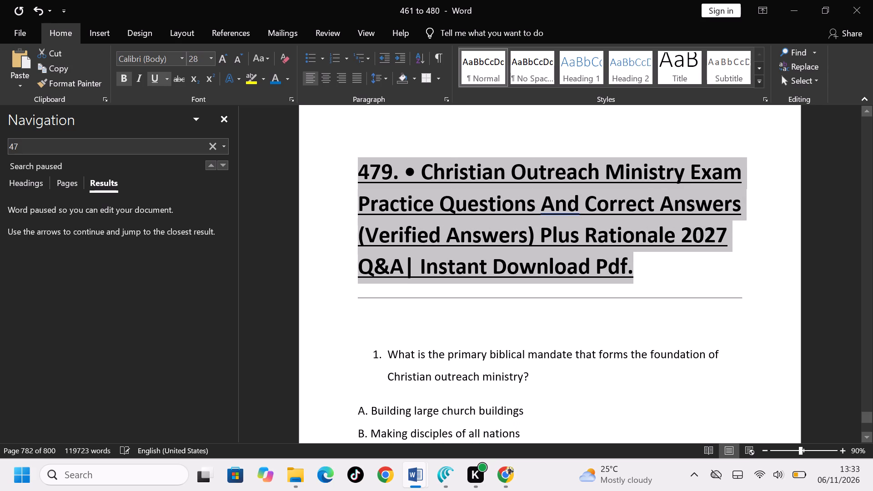
left_click(275, 81)
Search for 48, replace "Examination" in the 480 Discipleship Ministry title with the copied title text, and delete the extra blank lines below it.
left_click(134, 141)
type("48")
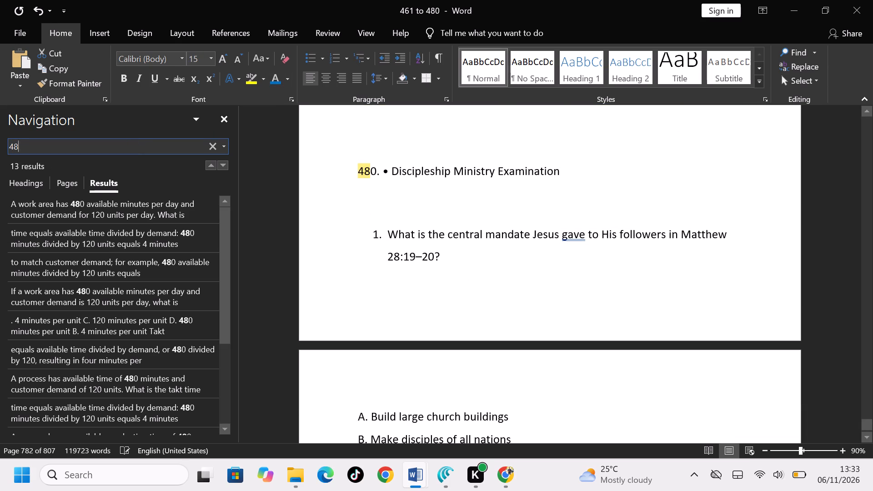
double_click(532, 166)
key("ctrl+v")
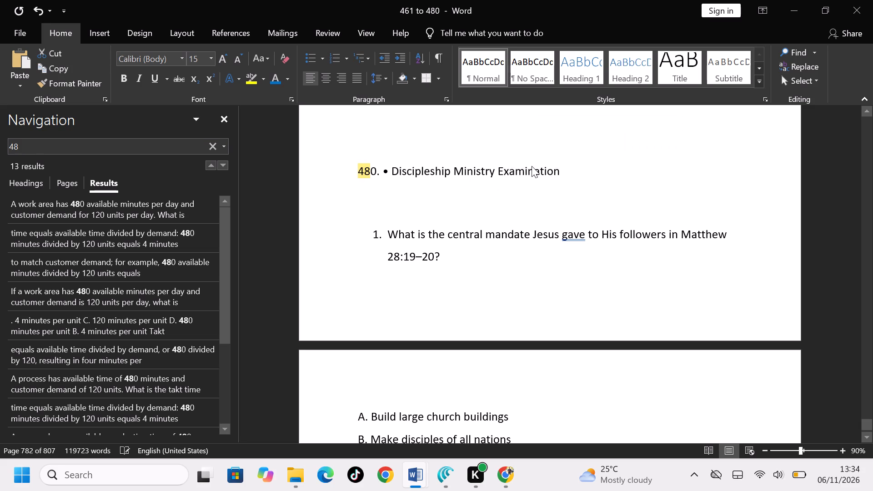
key("Delete")
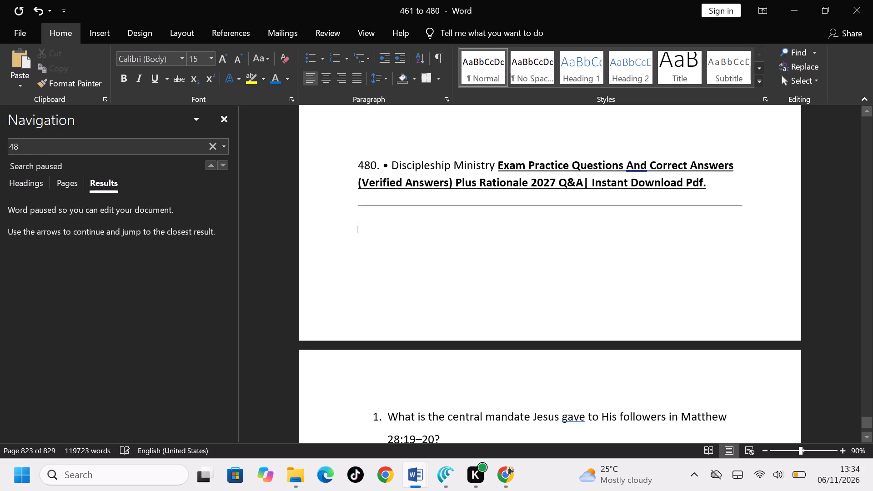
key("Delete")
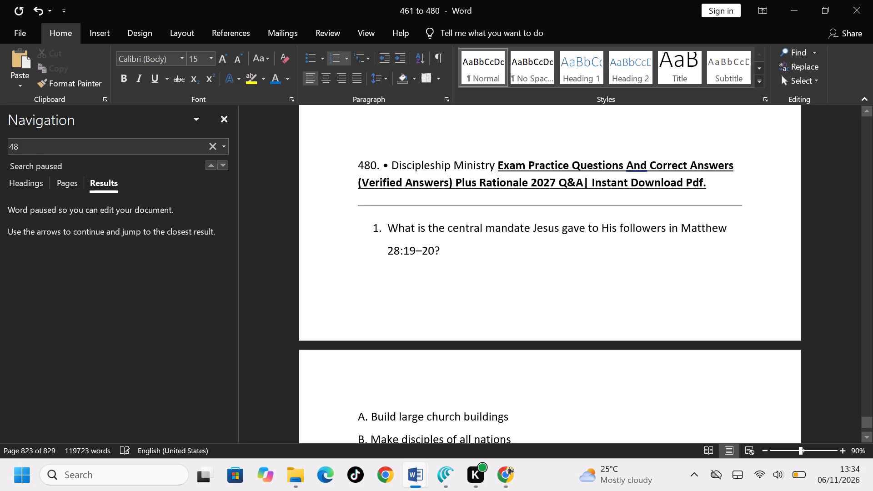
Format the whole 480 Discipleship Ministry title as 28 pt, bold, underlined and standard blue.
left_click(716, 191)
left_click(724, 185)
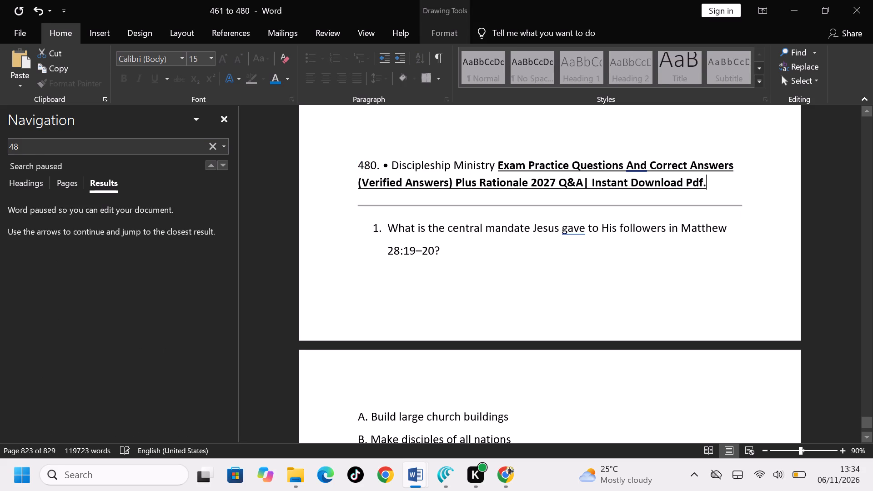
left_click_drag(724, 185, 338, 169)
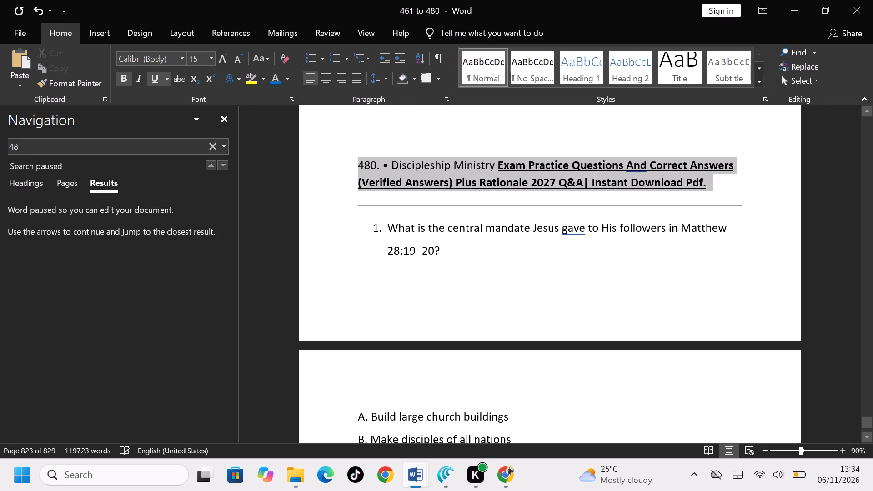
left_click_drag(338, 169, 338, 170)
key("ctrl+shift+period")
key("ctrl+shift+period")
key("ctrl+shift+period")
key("ctrl+shift+period")
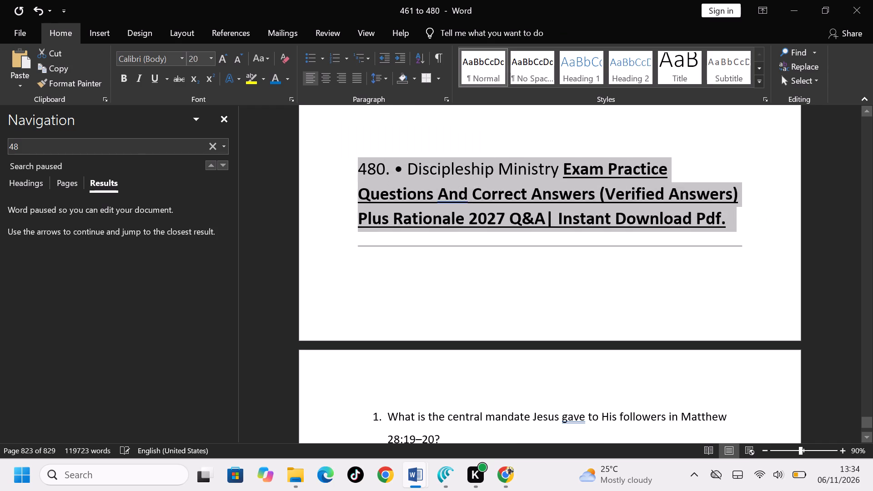
key("ctrl+shift+period")
key("ctrl+shift+period")
key("ctrl+shift+period")
key("ctrl+b")
key("ctrl+u")
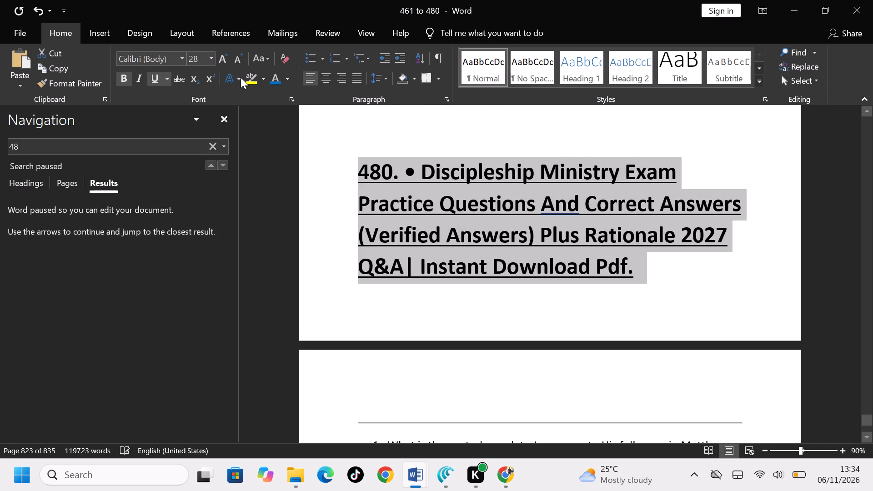
left_click(277, 79)
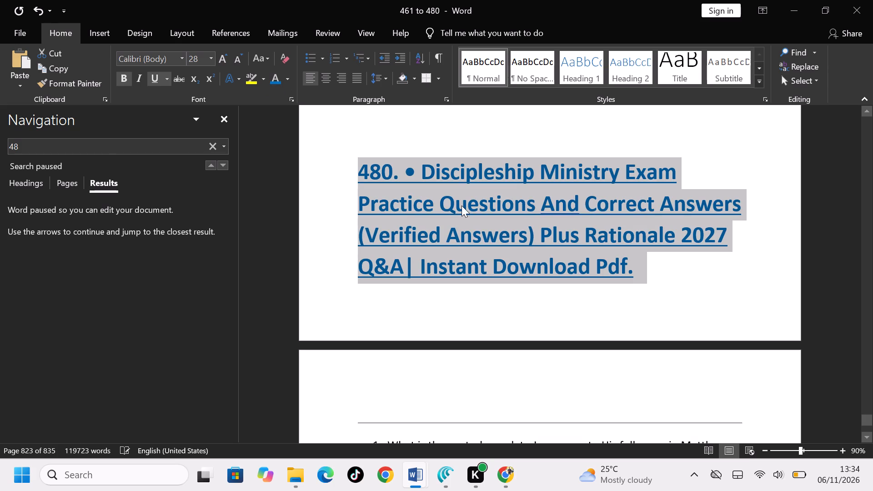
Save the 461 to 480 document.
scroll(462, 205, "up", 5)
key("ctrl+s")
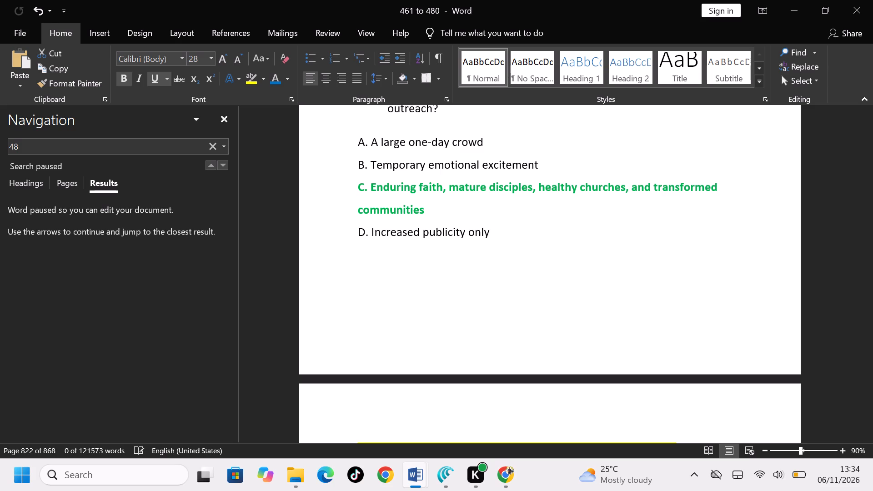
Search for 46 and move the whole 461 IISE Lean Six Sigma Yellow Belt exam, title through final rationale, into a new blank document.
left_click(207, 140)
left_click(176, 150)
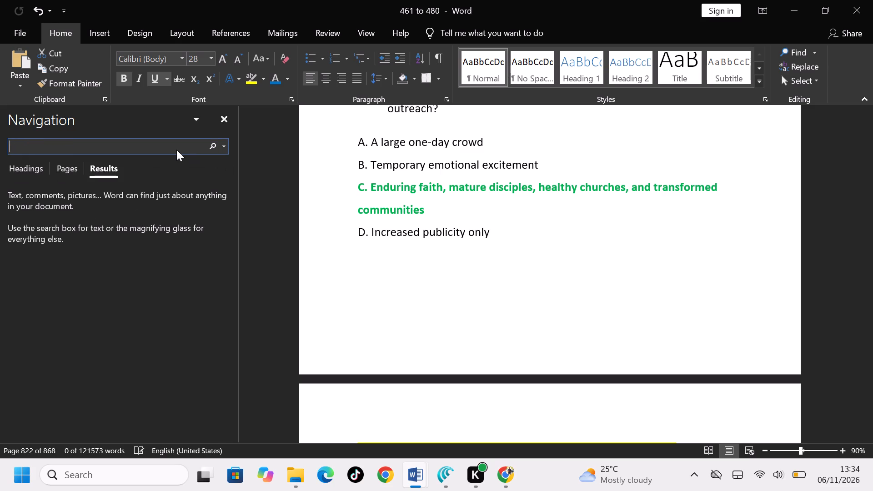
key("4")
key("6")
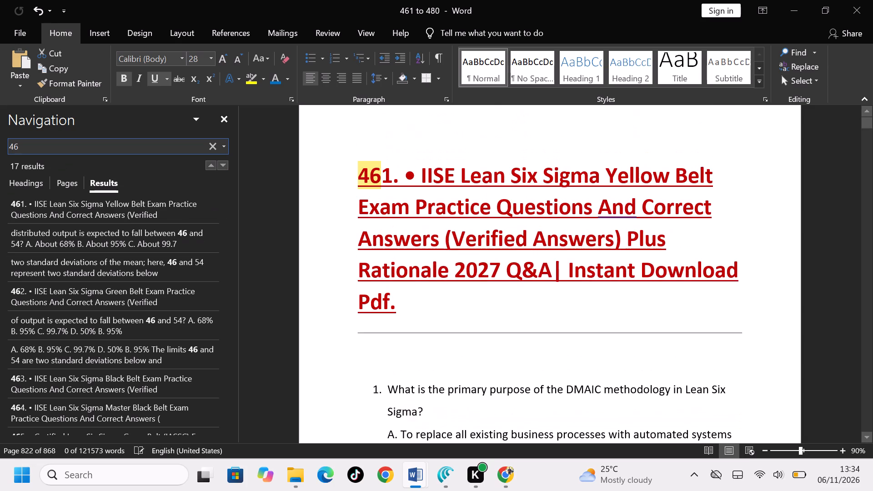
scroll(454, 195, "up", 4)
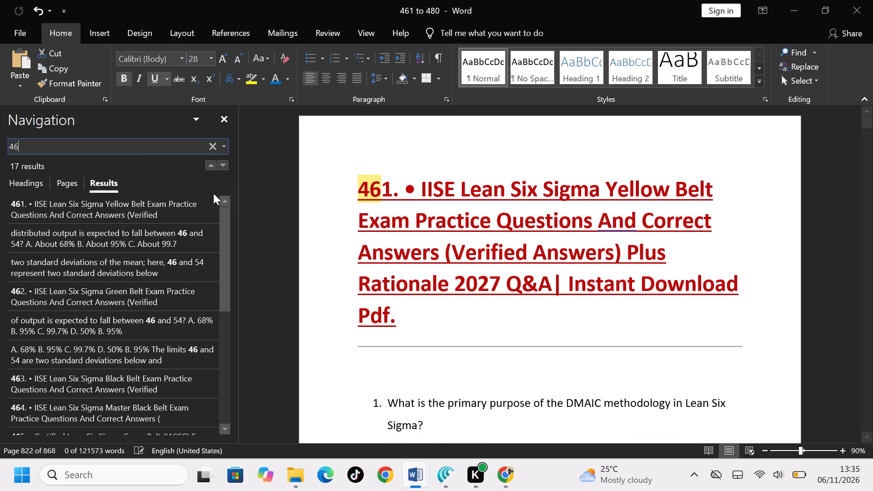
left_click(90, 291)
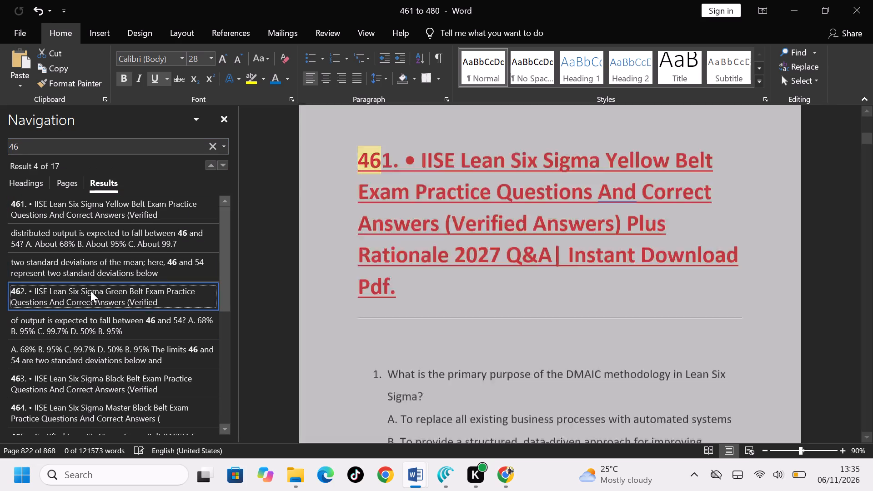
scroll(382, 304, "up", 2)
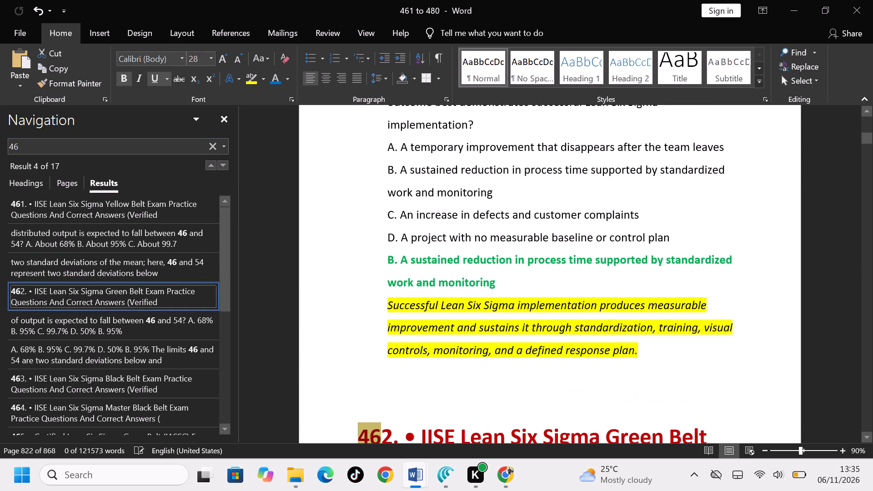
left_click(656, 355)
left_click_drag(656, 355, 161, 0)
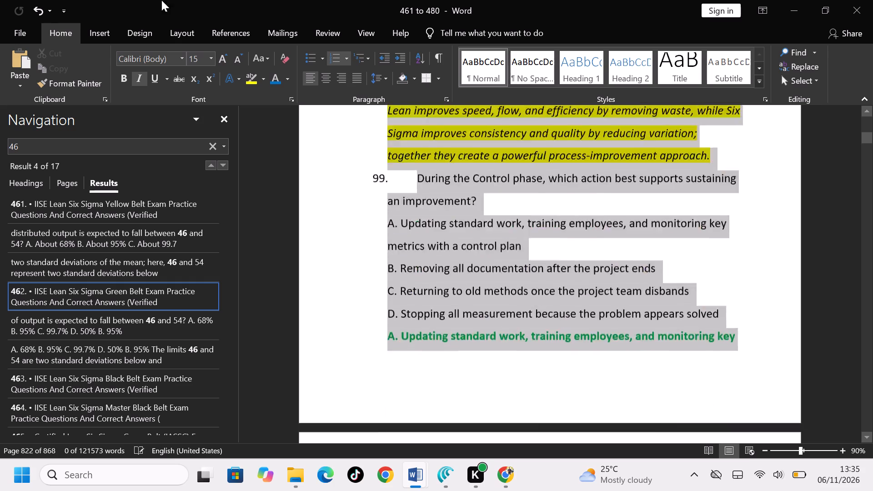
left_click_drag(161, 0, 120, 0)
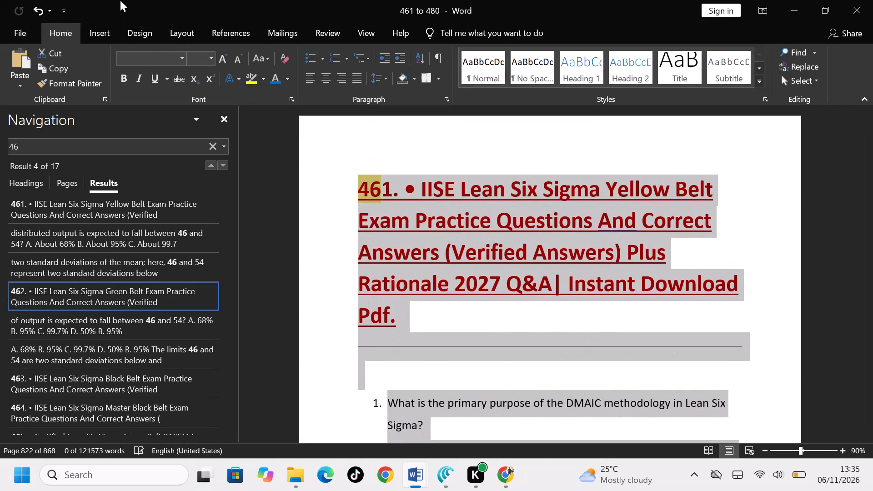
key("ctrl+x")
key("ctrl+n")
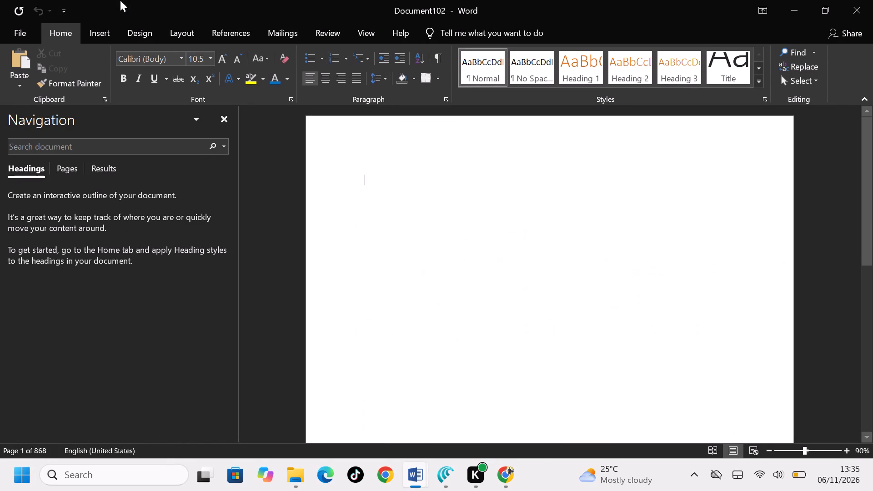
key("ctrl+v")
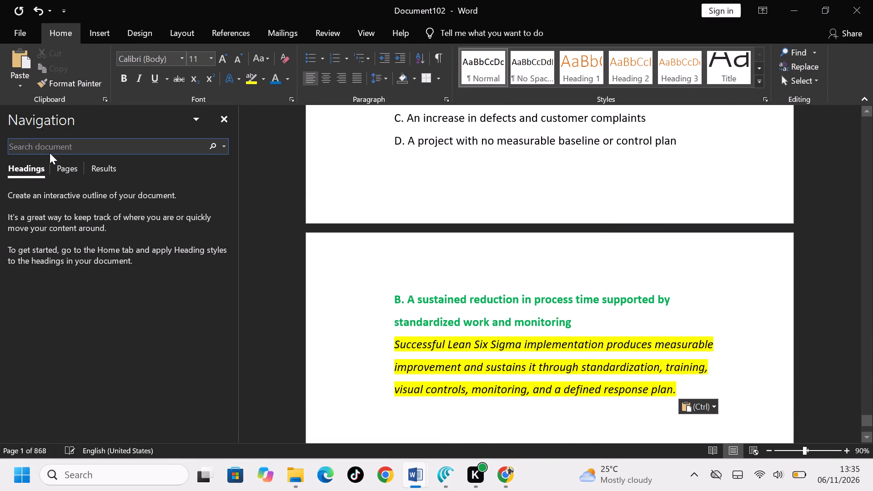
Search for 4 in the new document and cut the number "461." from the start of the Yellow Belt title.
left_click(61, 151)
key("4")
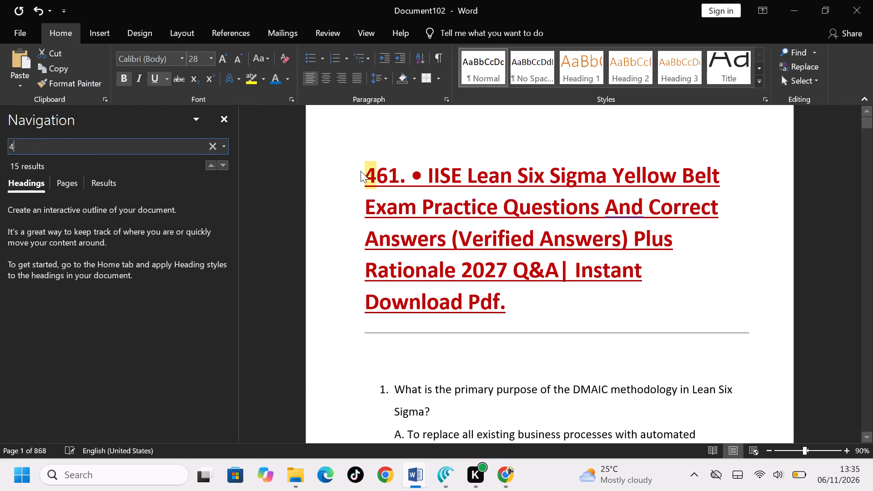
left_click(361, 171)
left_click_drag(361, 171, 409, 177)
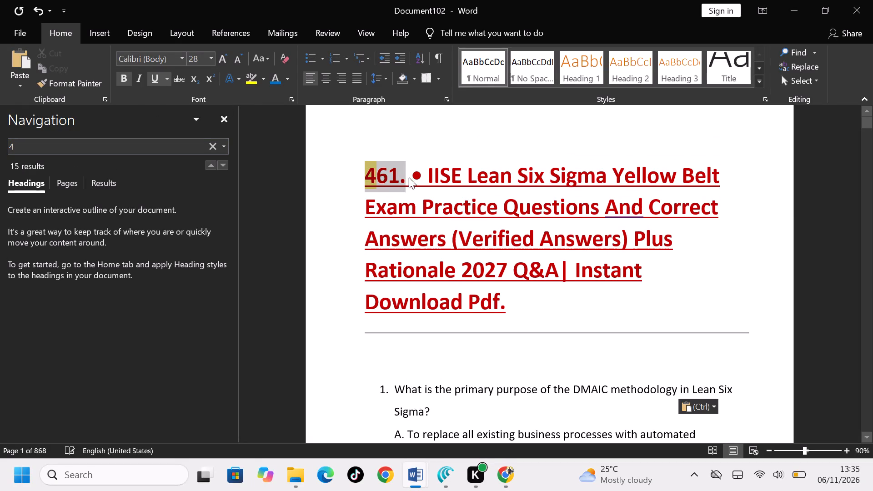
left_click_drag(409, 177, 411, 180)
key("ctrl+x")
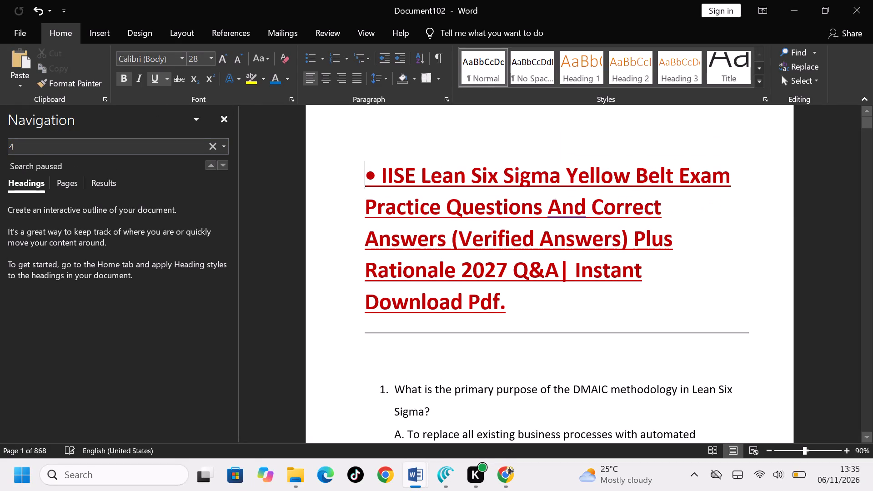
Save the Yellow Belt exam as a PDF in New folder (2), appending "461." to the suggested file name, and close the document without saving.
key("ctrl+s")
double_click(470, 115)
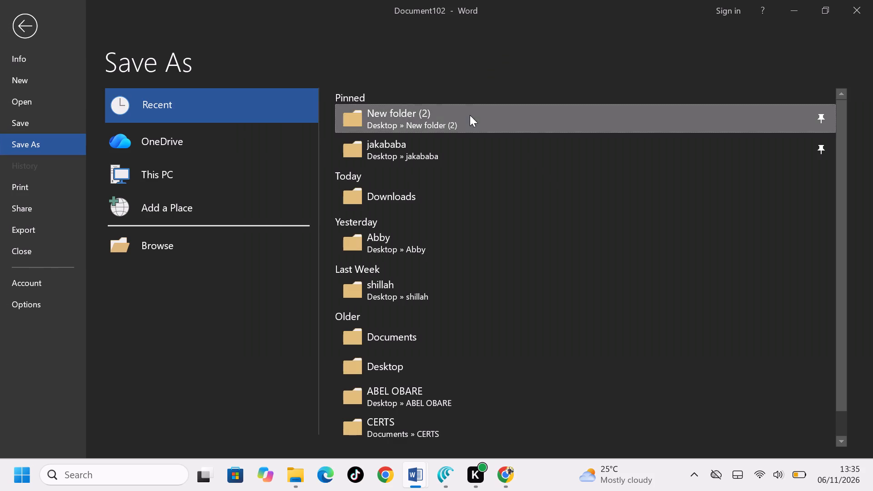
key("Right")
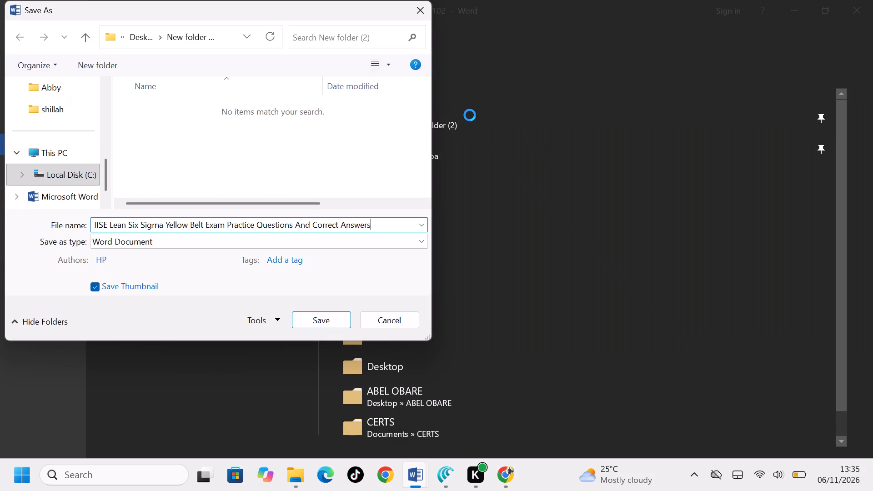
key("ctrl+v")
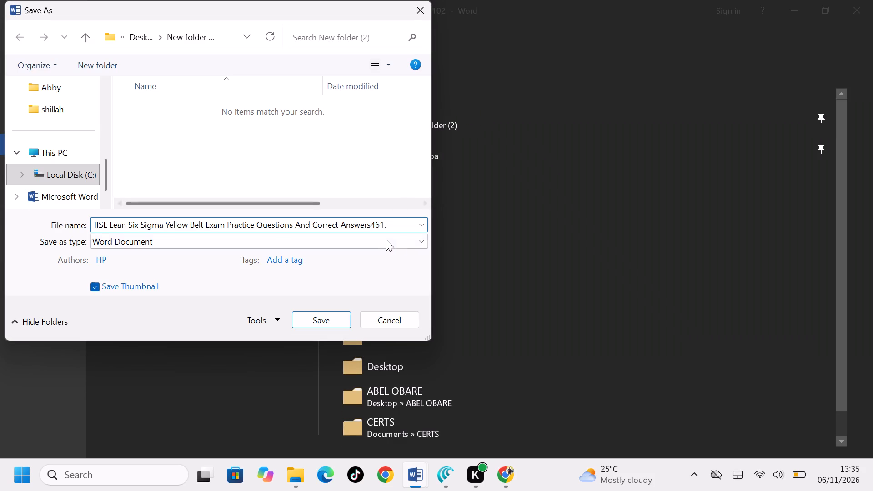
left_click(386, 240)
left_click(256, 328)
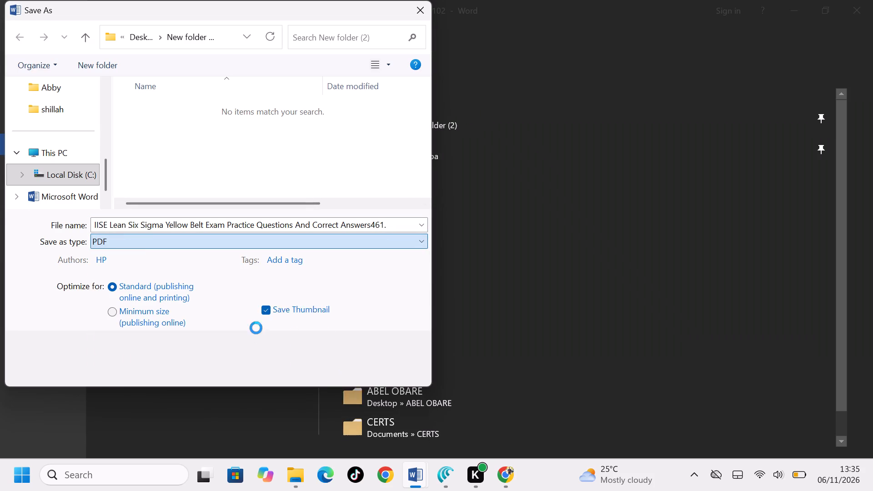
left_click(311, 354)
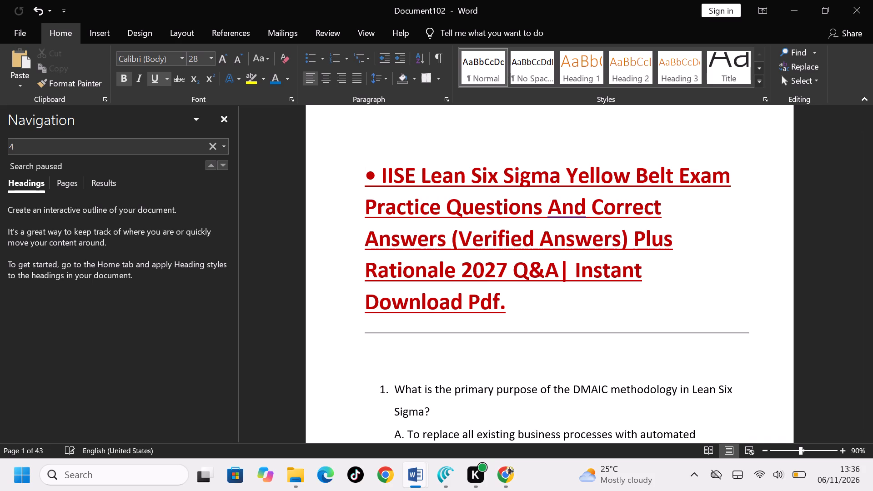
left_click(853, 13)
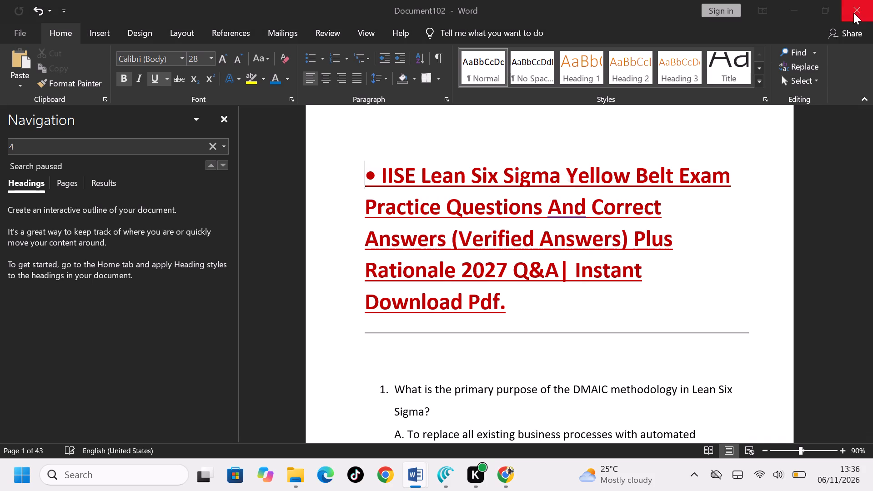
left_click(431, 261)
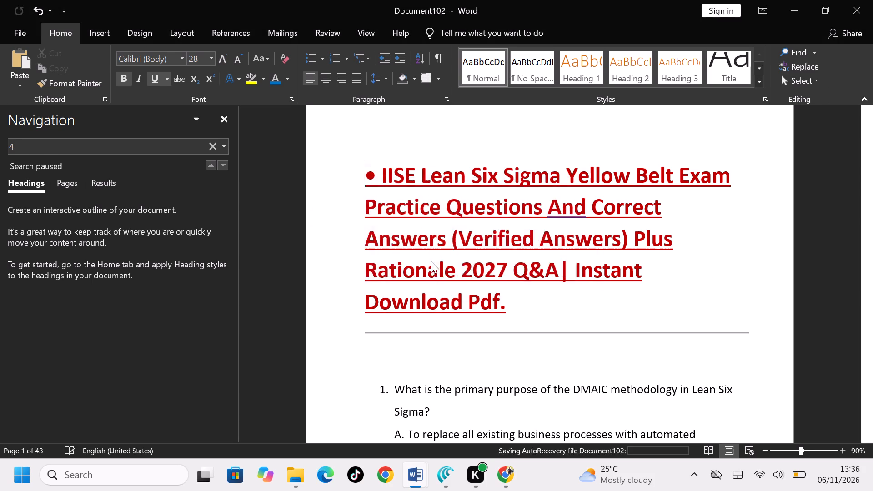
Delete the leftover blank lines above the 462 title in the 461 to 480 document.
key("Delete")
key("Delete")
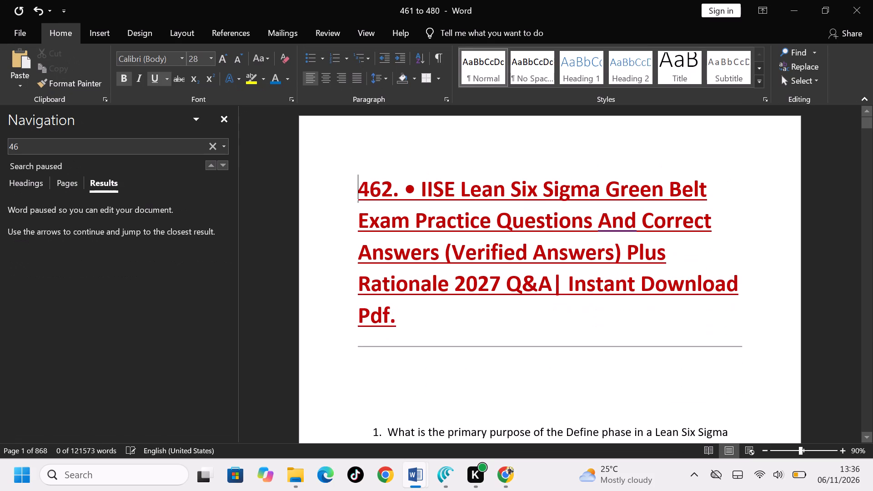
Locate the 463 title and move the whole 462 IISE Lean Six Sigma Green Belt exam preceding it into a new blank document.
left_click(224, 163)
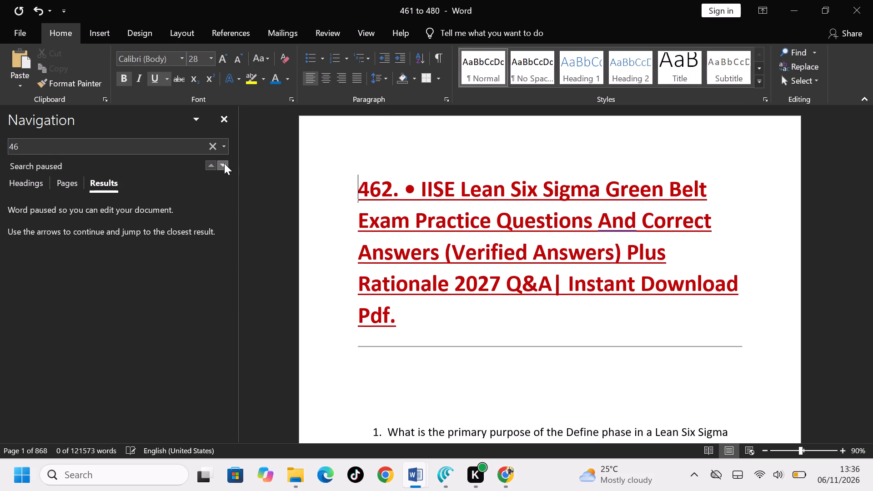
left_click(224, 163)
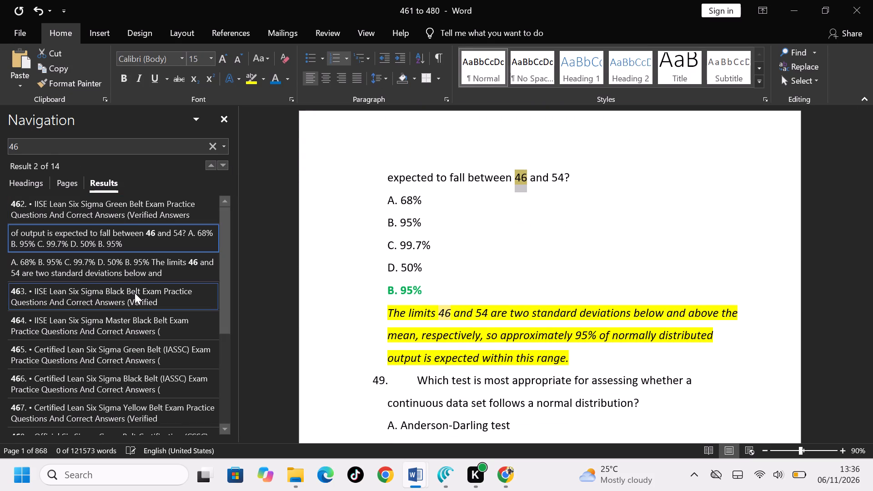
left_click(132, 303)
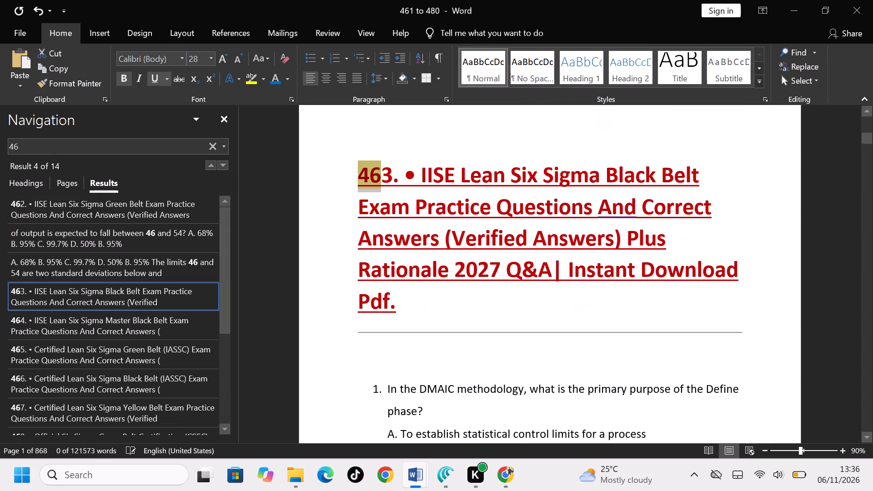
scroll(436, 264, "up", 2)
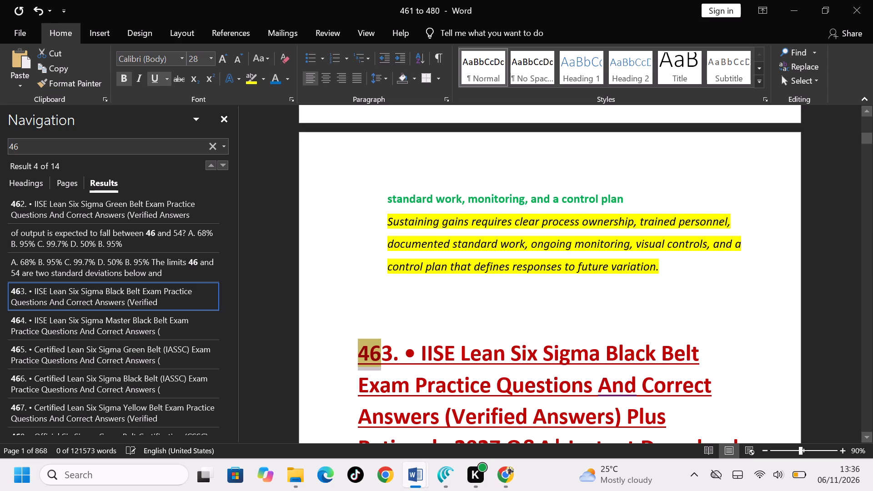
left_click(694, 275)
left_click_drag(694, 275, 335, 0)
scroll(692, 274, "left", 1)
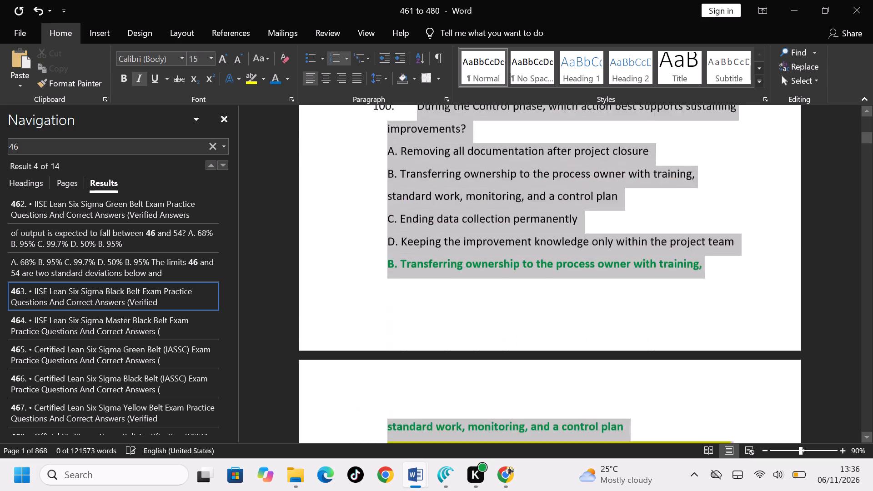
left_click_drag(335, 0, 346, 10)
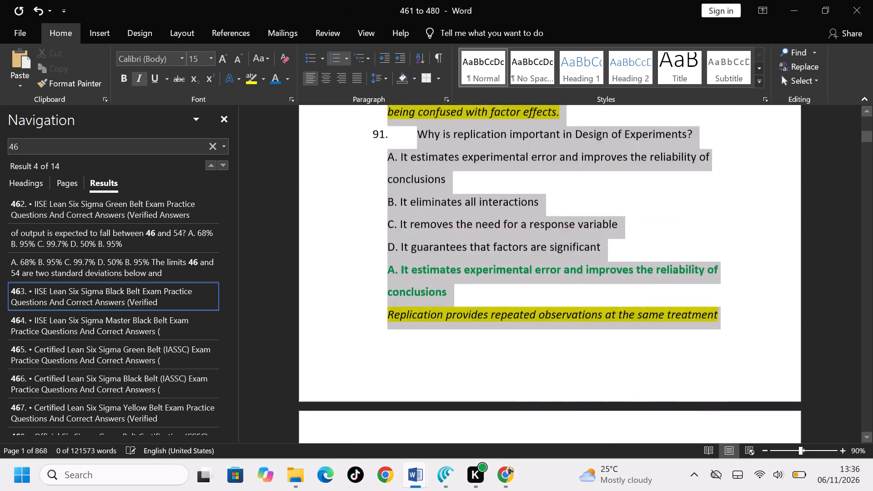
left_click_drag(346, 10, 350, 9)
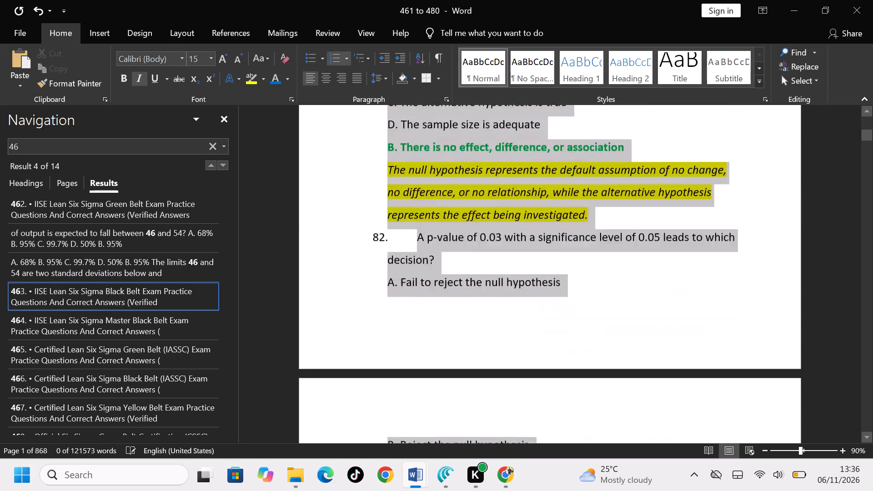
left_click_drag(350, 9, 346, 10)
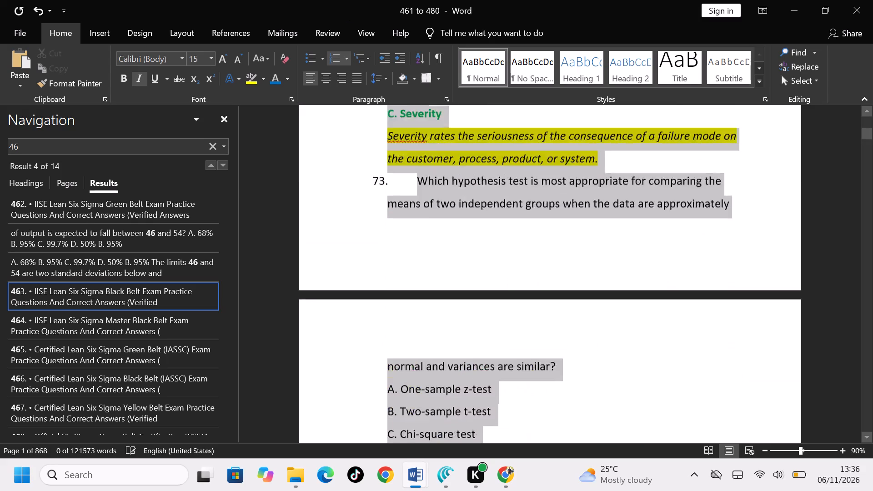
left_click_drag(346, 10, 368, 9)
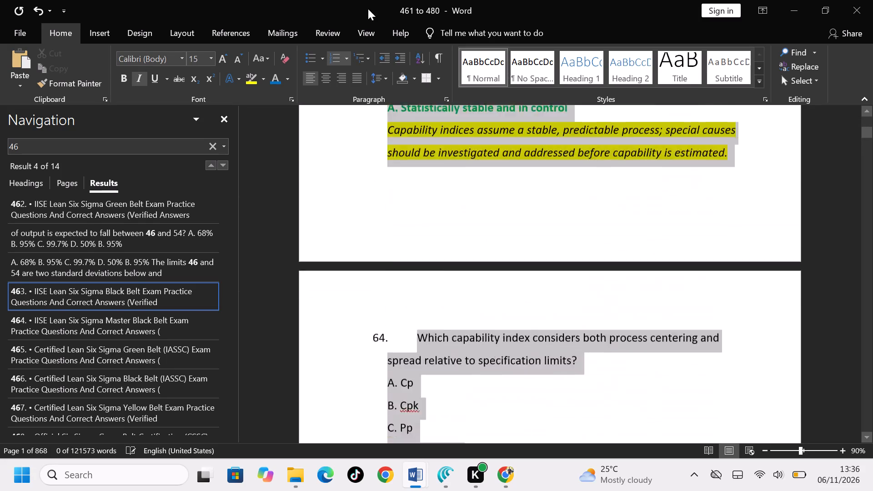
left_click_drag(368, 9, 370, 14)
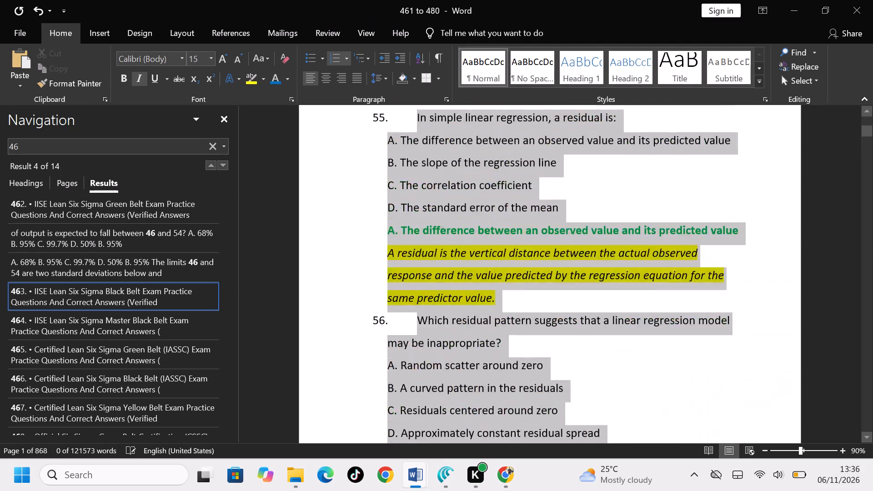
left_click_drag(370, 14, 369, 14)
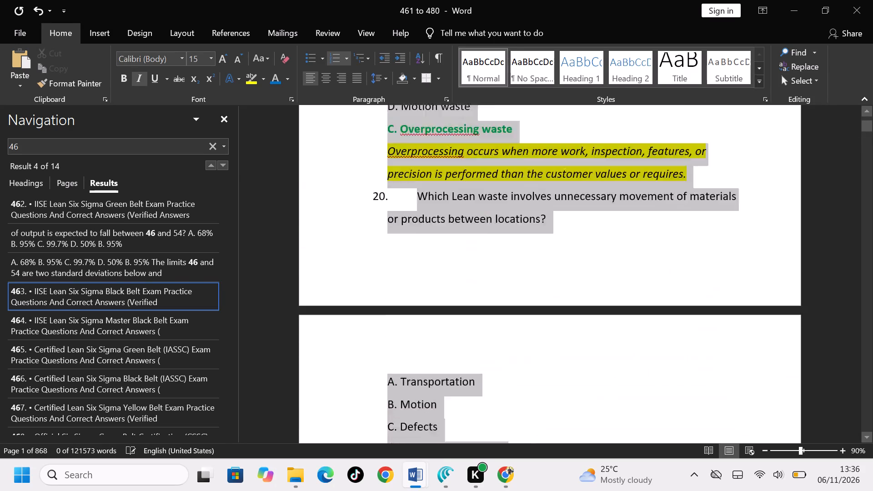
left_click_drag(369, 14, 368, 14)
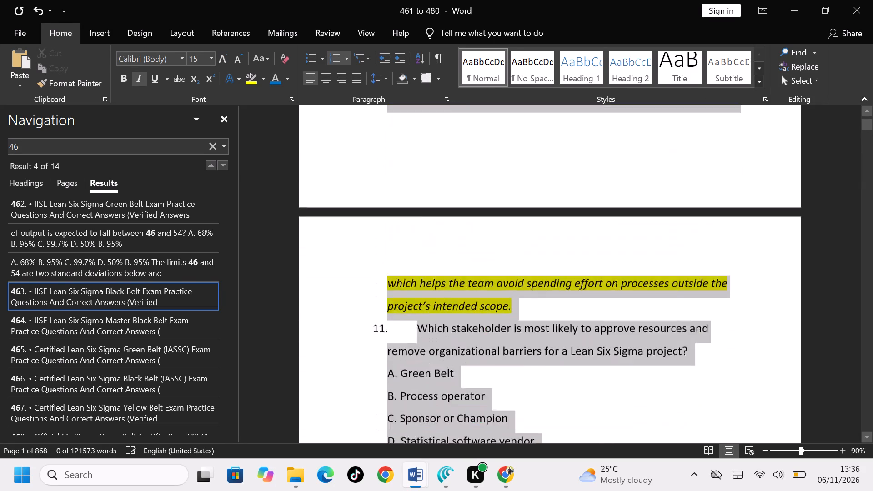
left_click_drag(368, 14, 368, 14)
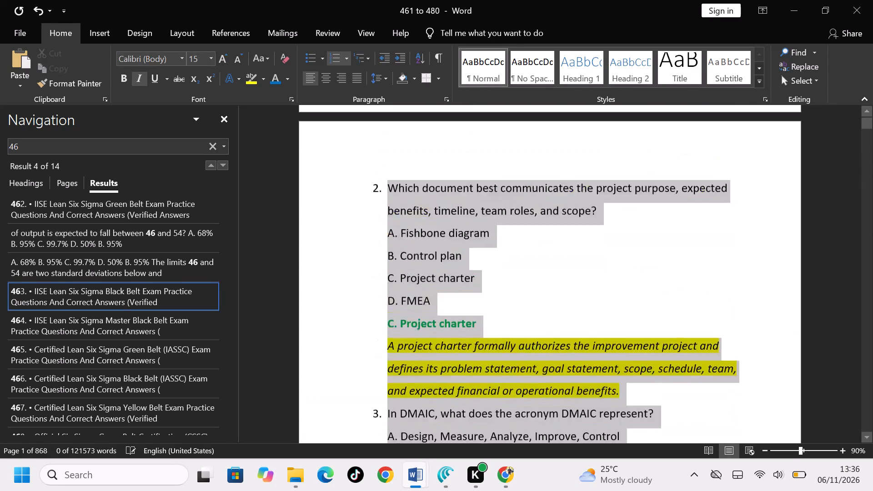
left_click_drag(368, 14, 298, 0)
scroll(368, 15, "left", 1)
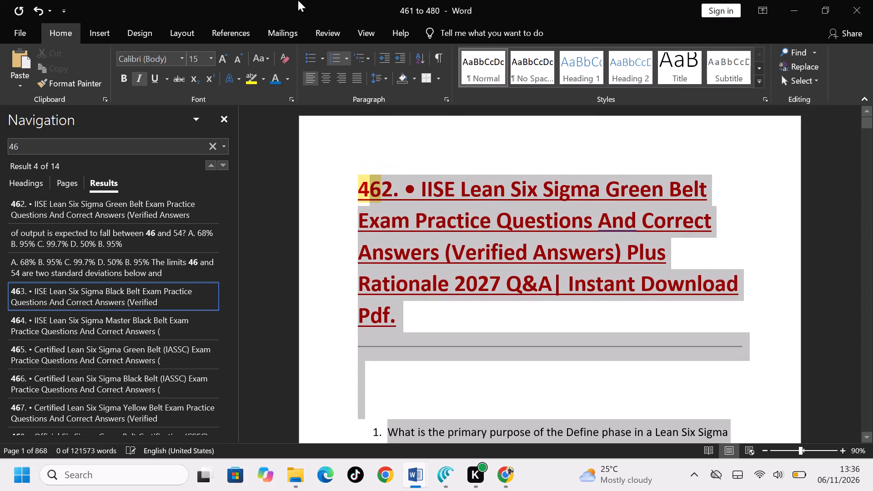
scroll(298, 0, "left", 1)
left_click_drag(298, 0, 248, 0)
key("ctrl+x")
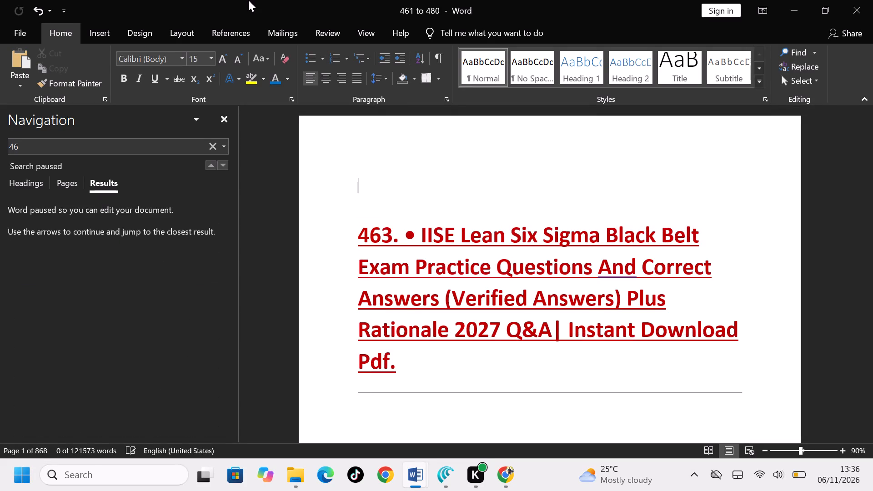
key("ctrl+n")
key("ctrl+v")
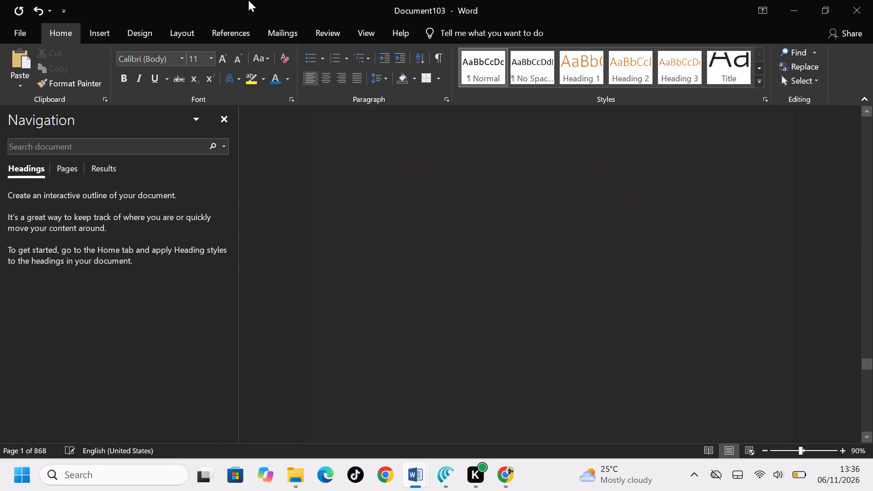
Search for 4 in the new document to reach the 462 Green Belt title.
left_click(184, 150)
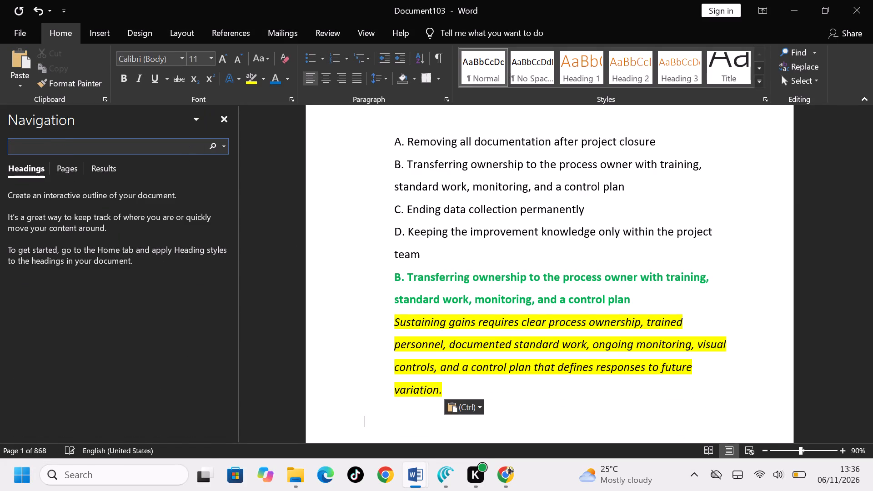
key("4")
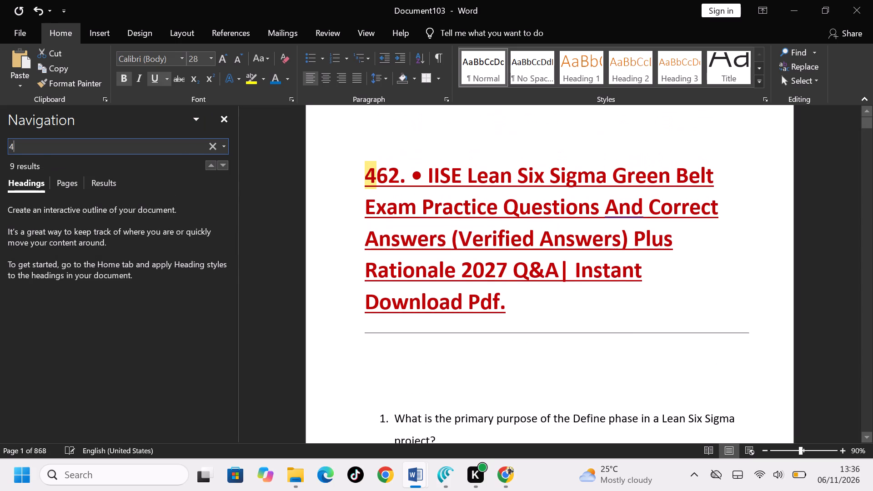
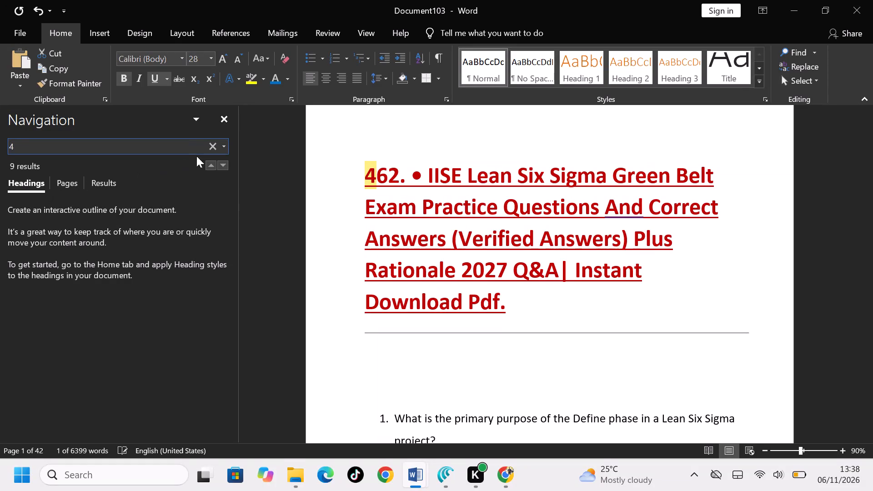
Look through the matches for 4 in the 462 Green Belt exam document and return to its title.
left_click(222, 168)
scroll(438, 126, "up", 2)
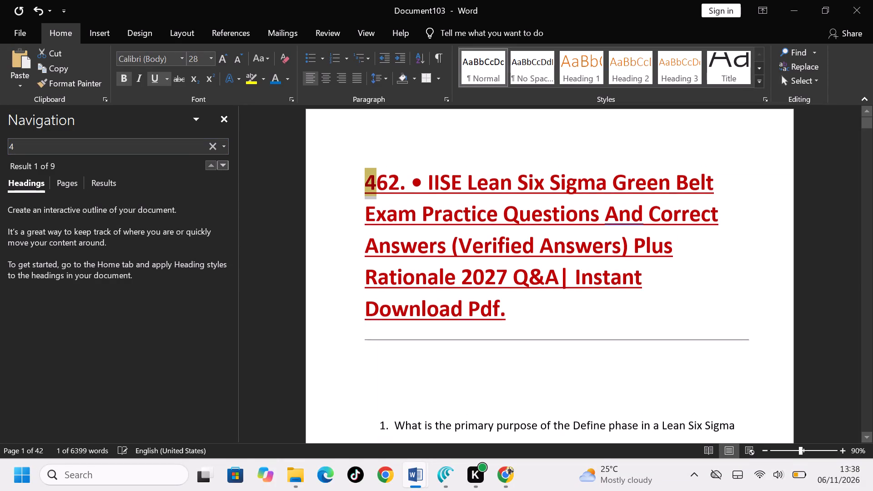
scroll(438, 126, "up", 1)
triple_click(226, 162)
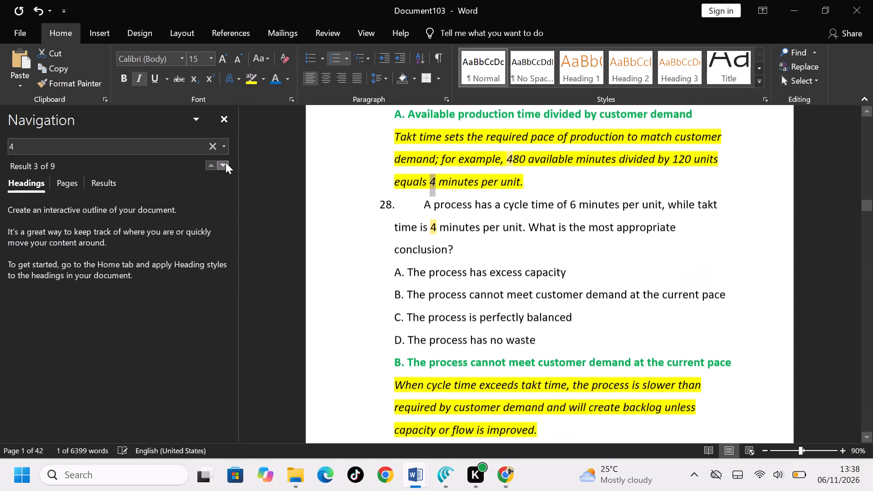
left_click(226, 162)
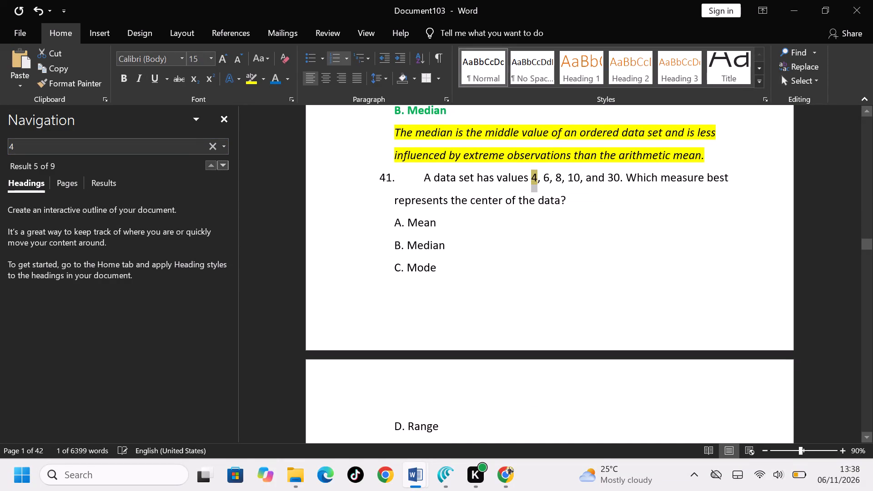
left_click(179, 140)
left_click(179, 140)
left_click(169, 142)
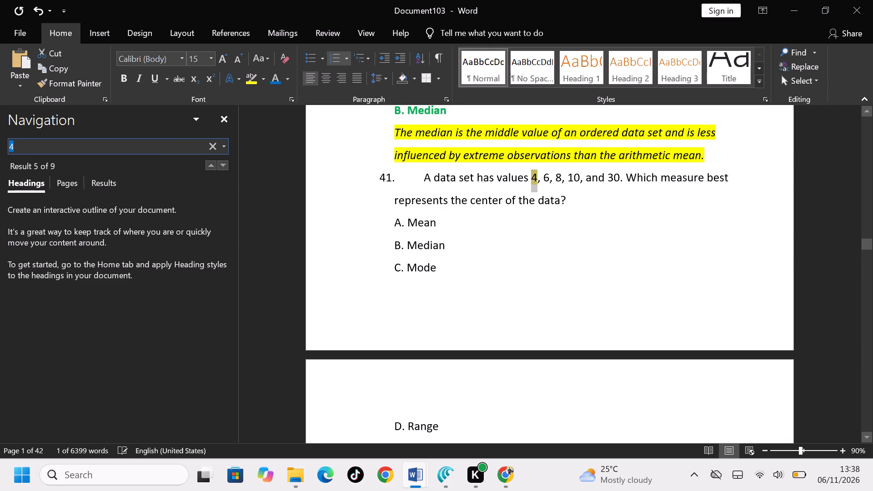
scroll(394, 176, "up", 18)
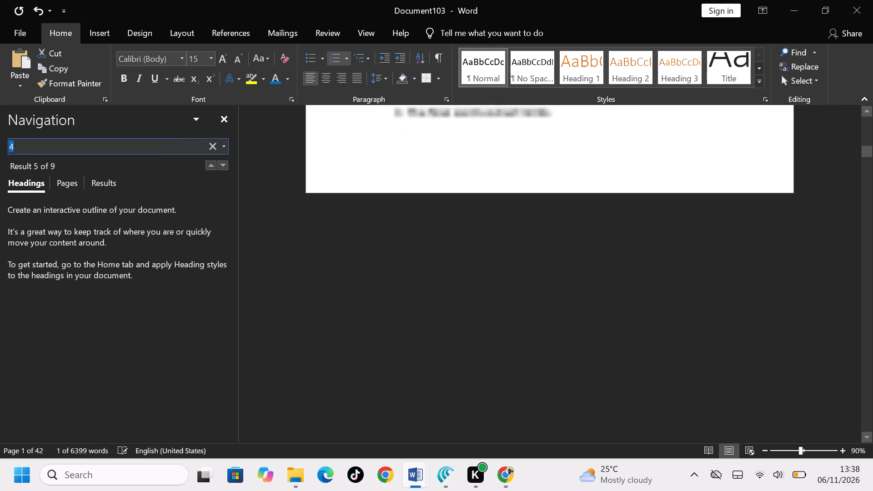
scroll(394, 176, "up", 8)
Cut the number "462." from the start of the Green Belt exam title.
left_click(363, 187)
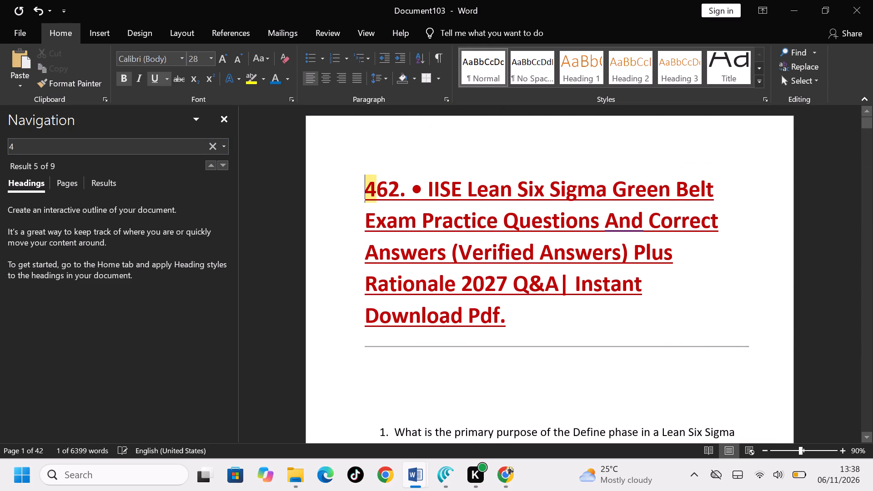
left_click_drag(363, 187, 408, 193)
scroll(363, 187, "right", 1)
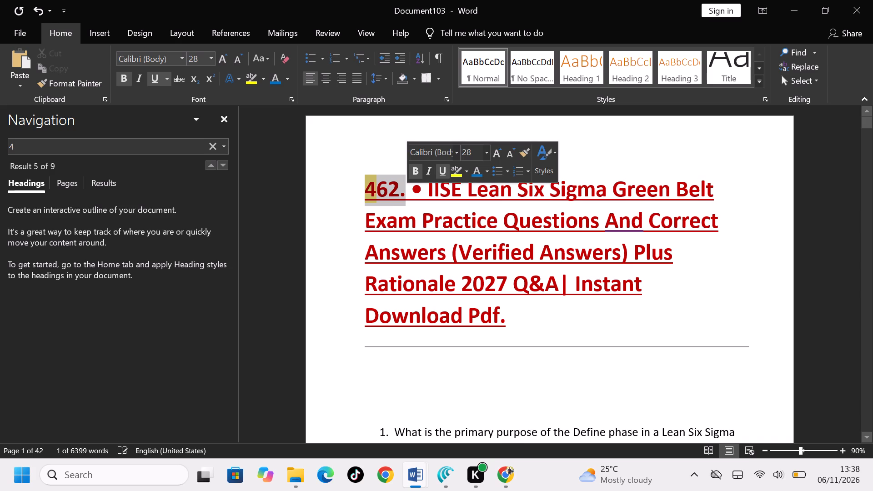
key("ctrl+x")
Save the Green Belt exam as a PDF in New folder (2), appending "462." to the suggested file name, and close the document without saving.
key("ctrl+s")
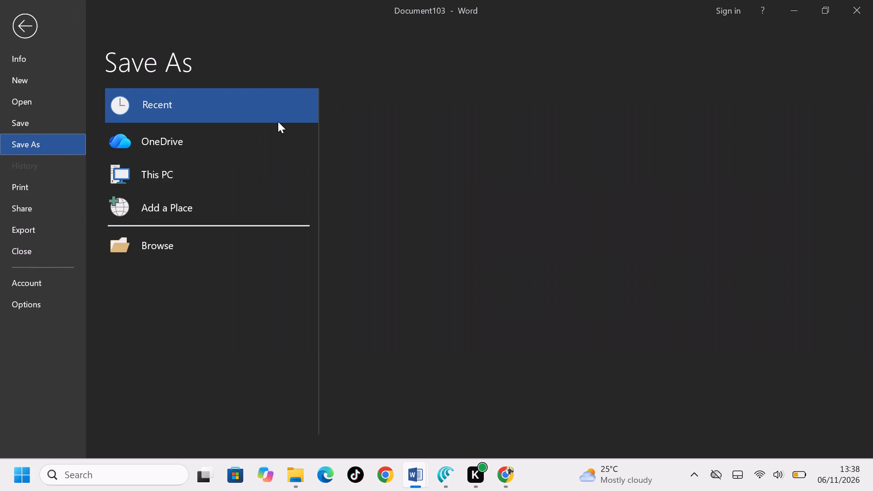
double_click(395, 114)
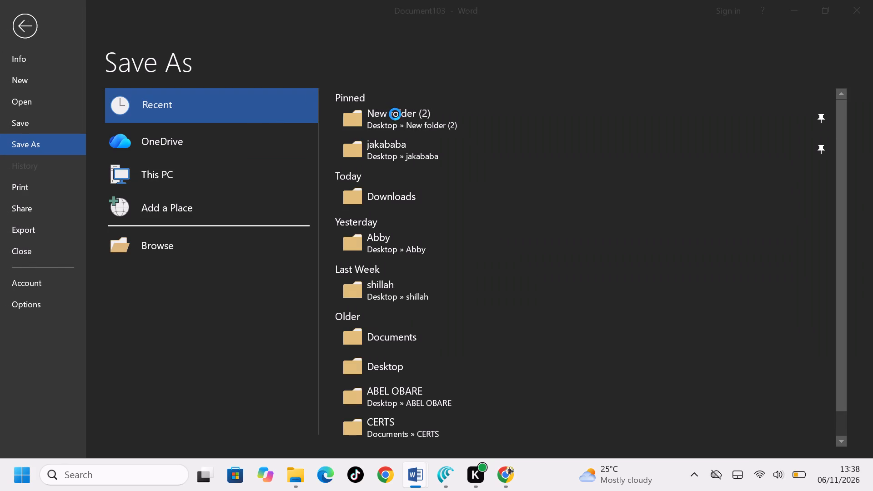
key("Right")
key("ctrl+v")
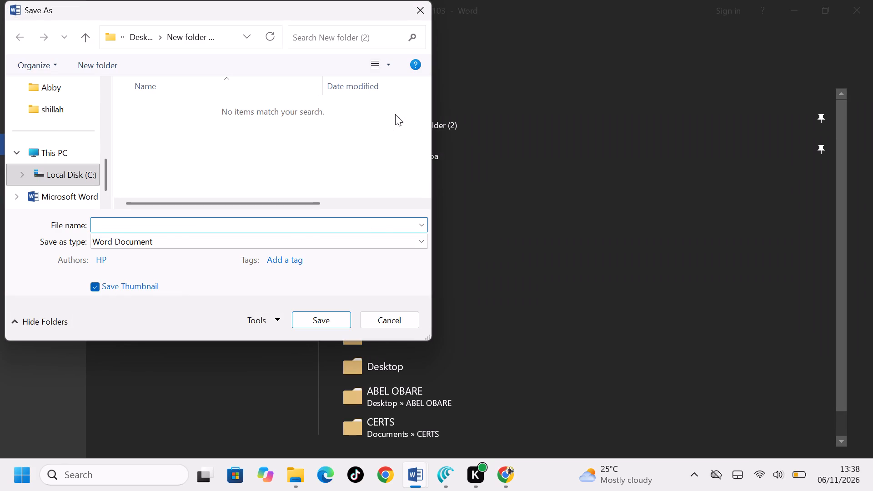
left_click(294, 238)
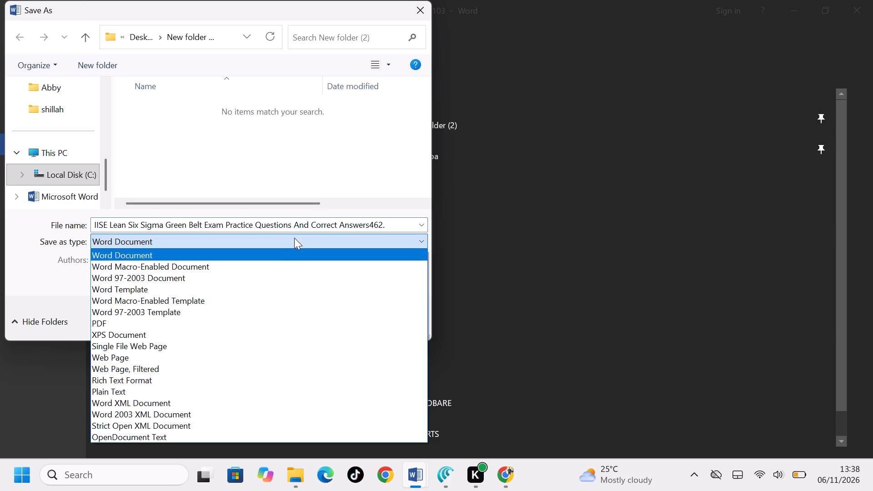
left_click(247, 324)
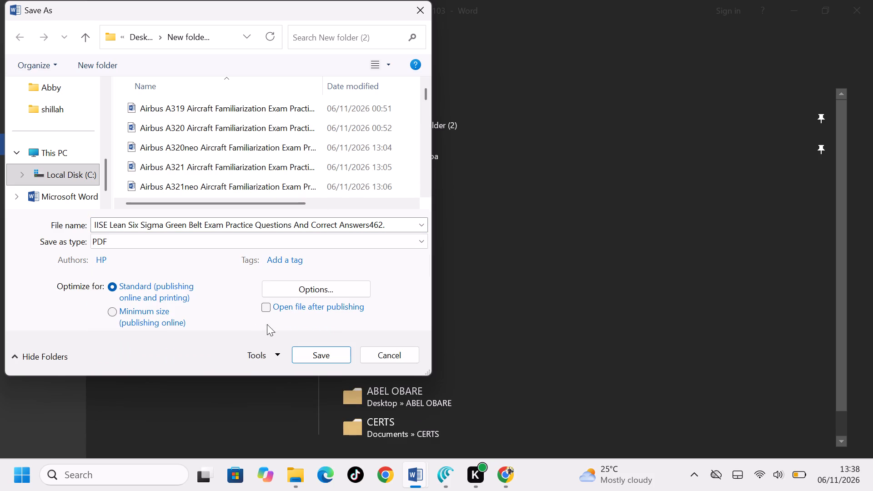
left_click(316, 355)
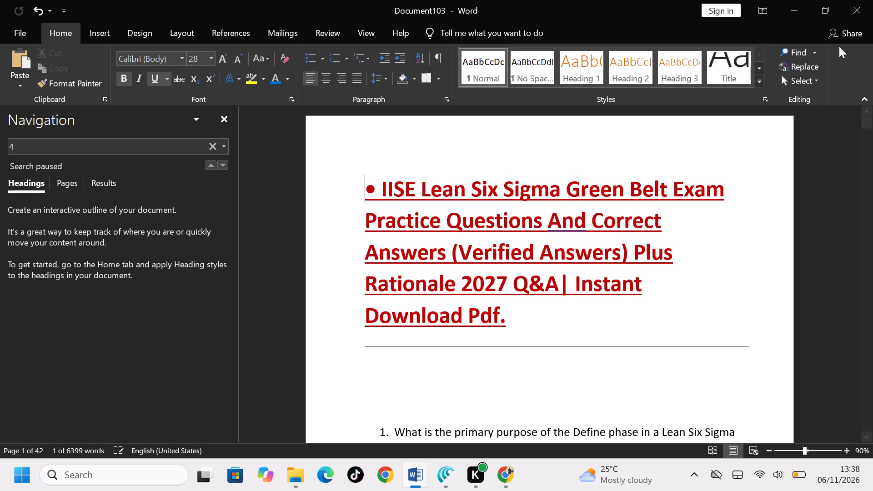
left_click(856, 0)
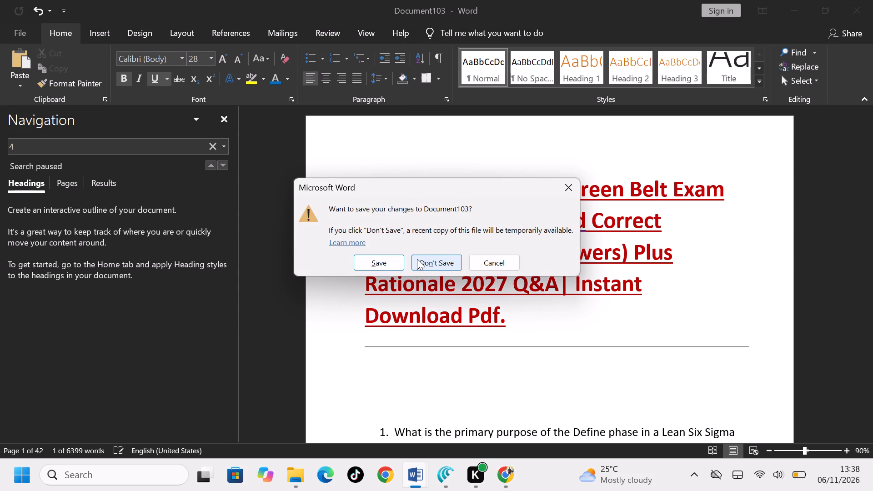
left_click(425, 267)
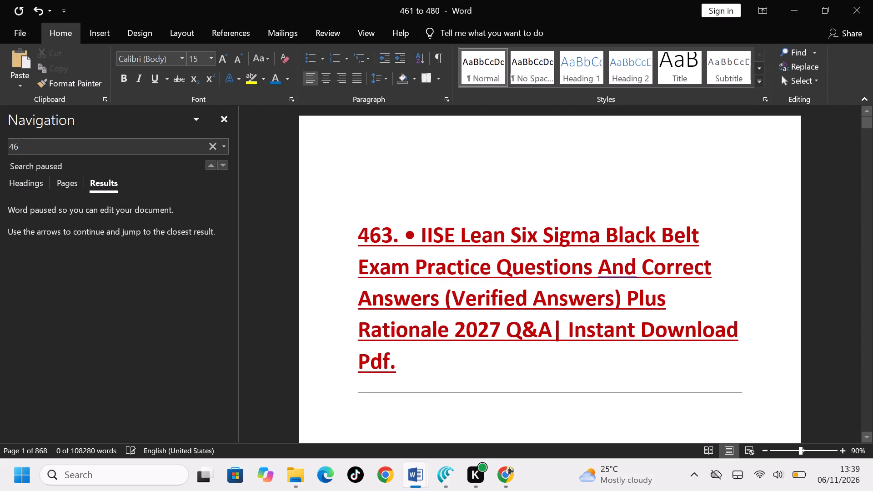
Delete the leftover blank lines above the 463 title in the 461 to 480 document.
key("BackSpace")
key("BackSpace")
key("BackSpace")
key("Delete")
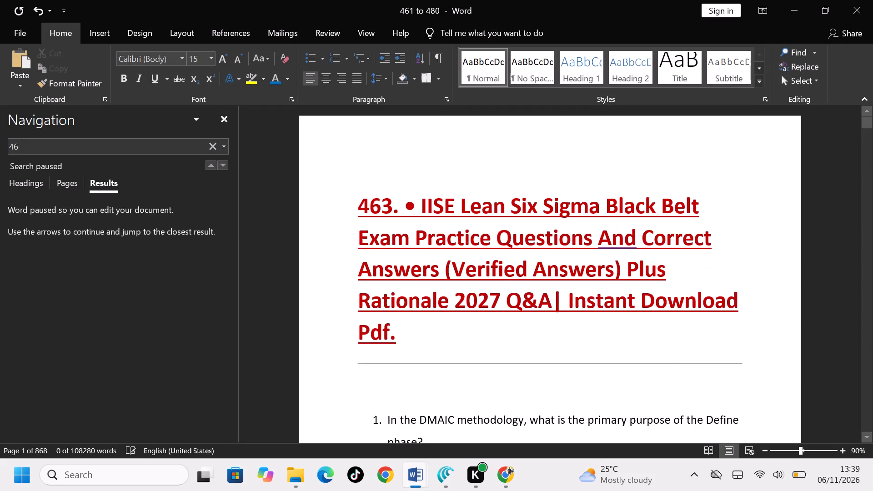
key("Delete")
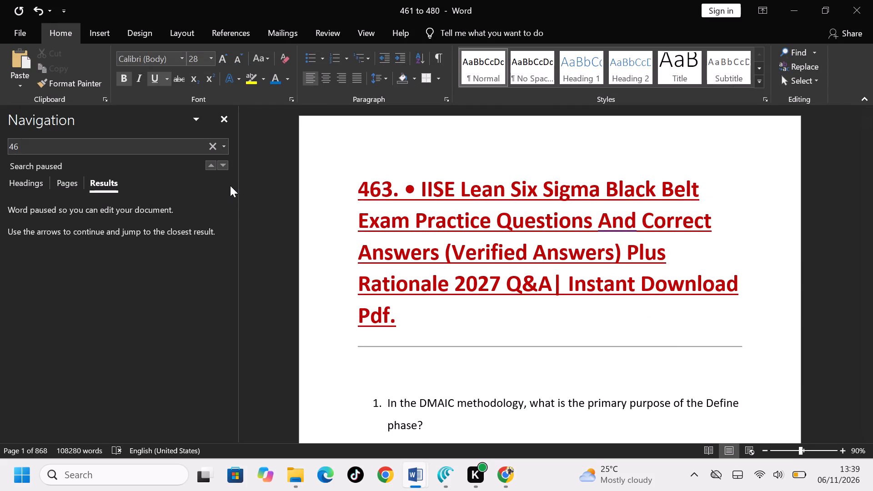
Locate the 464 title and move the whole 463 IISE Lean Six Sigma Black Belt exam preceding it into a new blank document.
left_click(222, 167)
left_click(222, 167)
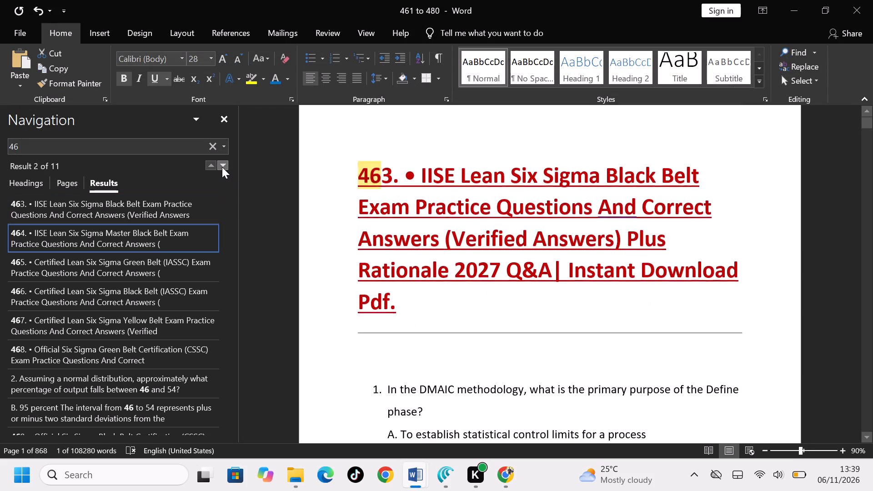
scroll(544, 225, "up", 3)
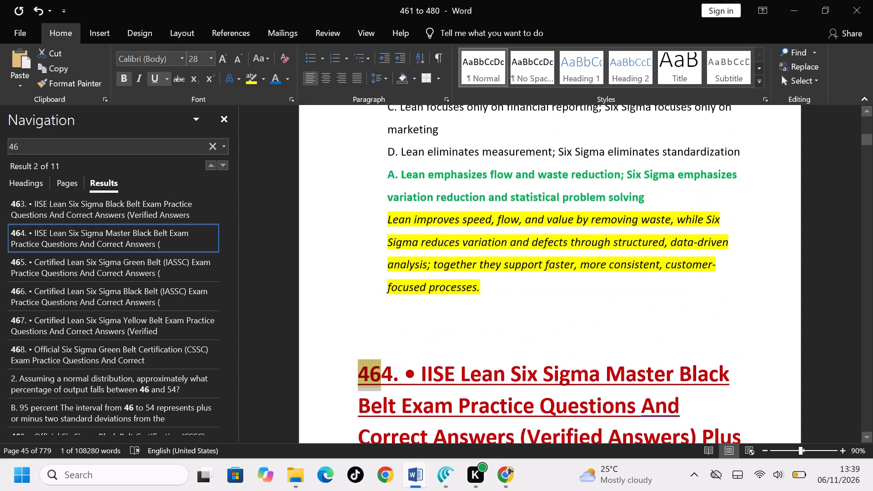
left_click(502, 303)
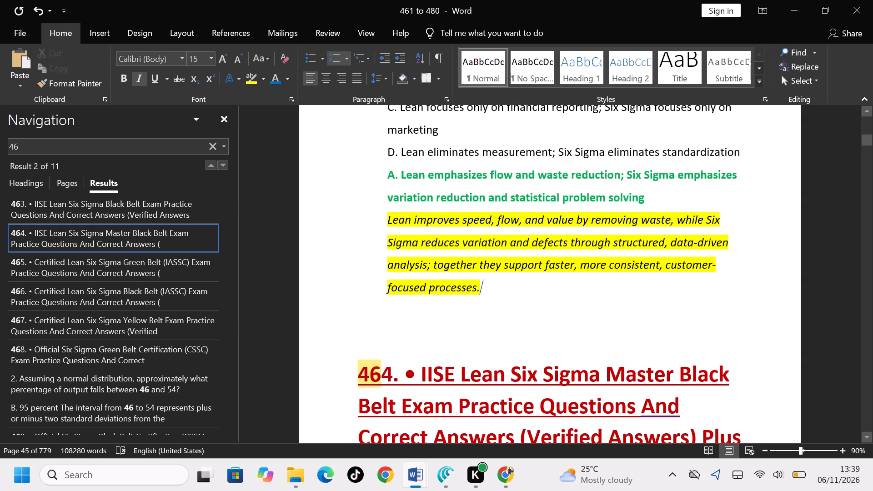
left_click_drag(502, 303, 250, 0)
key("ctrl+x")
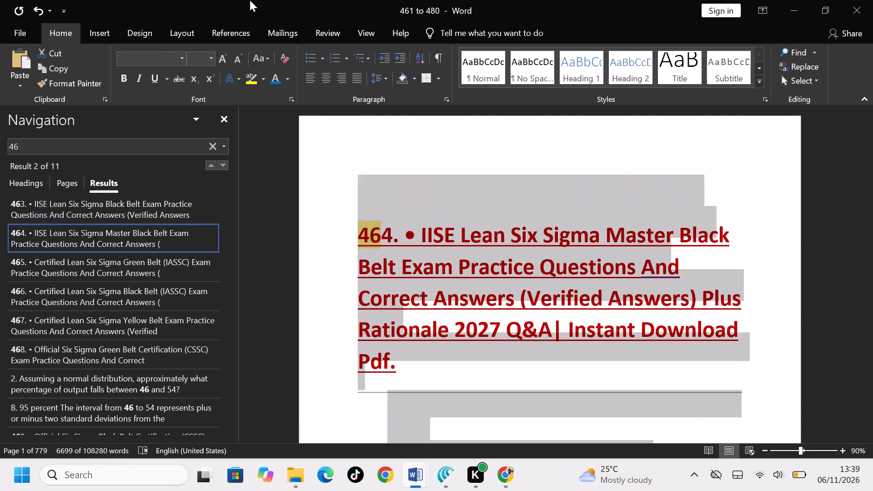
key("ctrl+n")
key("ctrl+v")
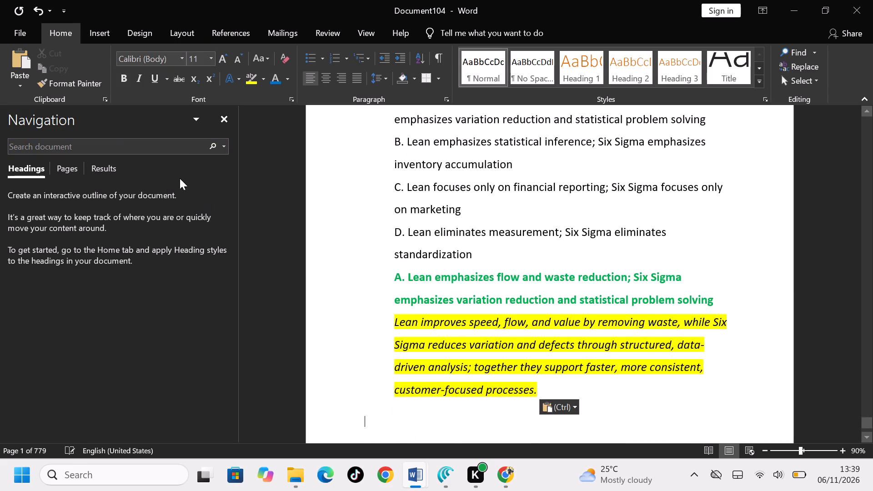
Search for 4 in the new document to reach the Black Belt title and cut the number "463." from its start.
left_click(155, 149)
key("4")
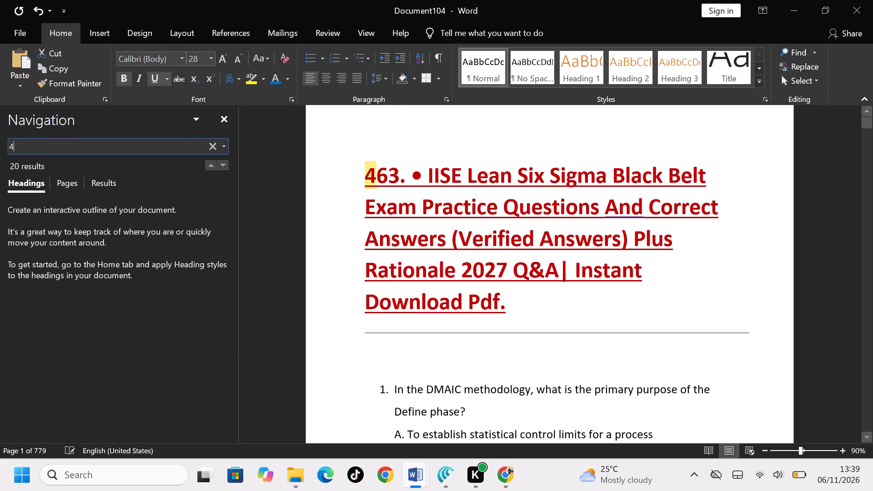
left_click(364, 171)
left_click_drag(364, 171, 410, 183)
scroll(364, 171, "right", 1)
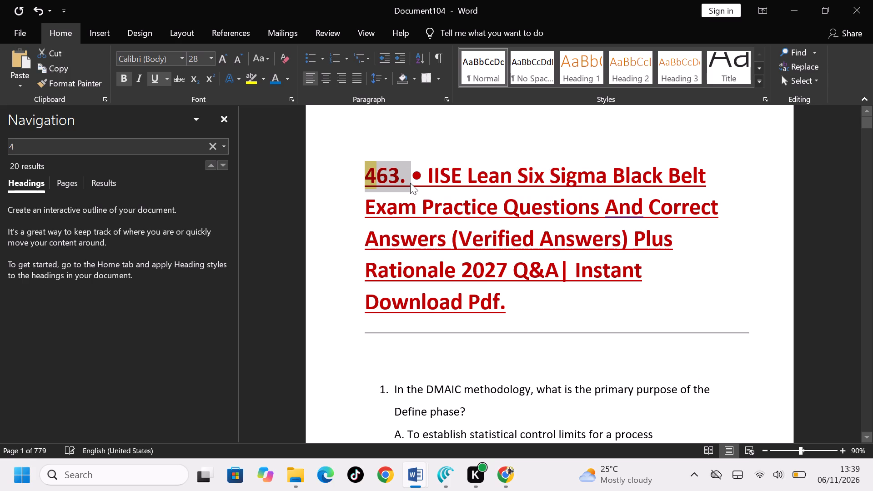
key("ctrl+x")
Save the Black Belt exam as a PDF in New folder (2), appending "463." to the suggested file name, and close the document without saving.
key("ctrl+s")
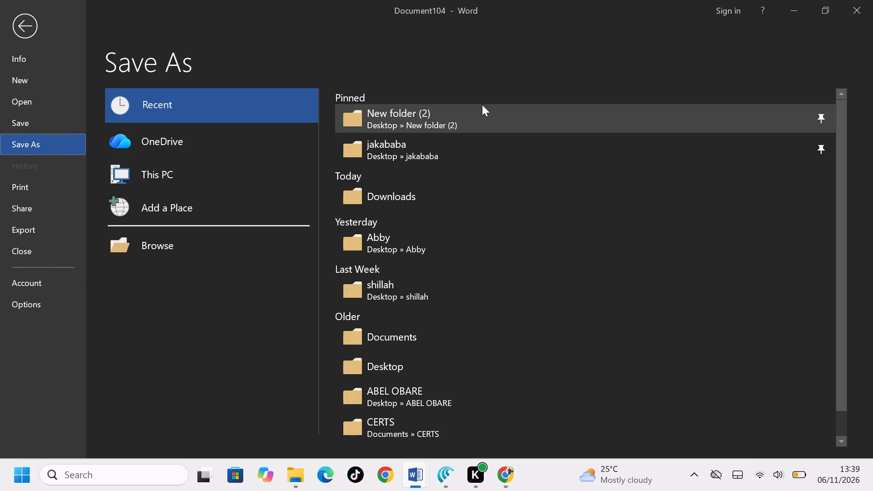
double_click(467, 111)
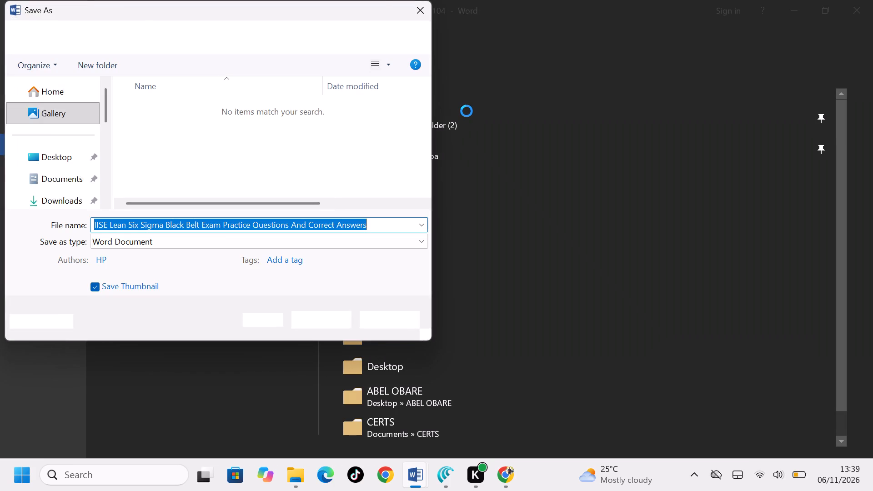
key("Right")
key("ctrl+v")
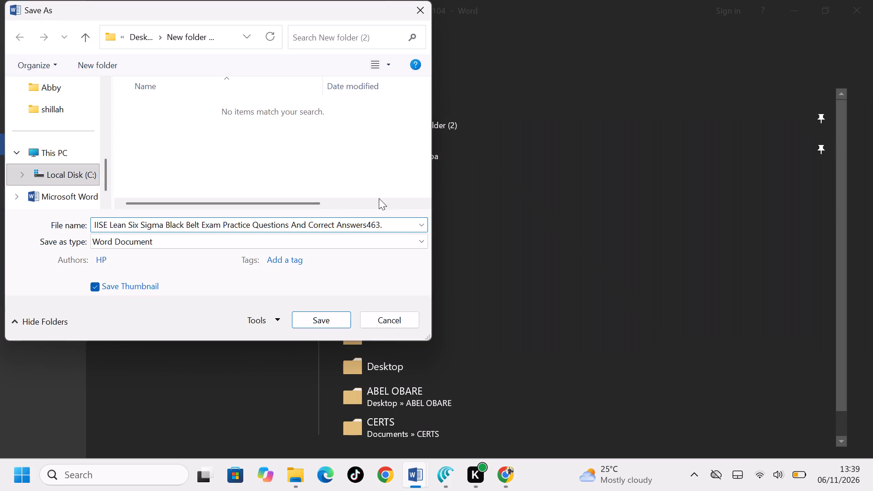
left_click(351, 237)
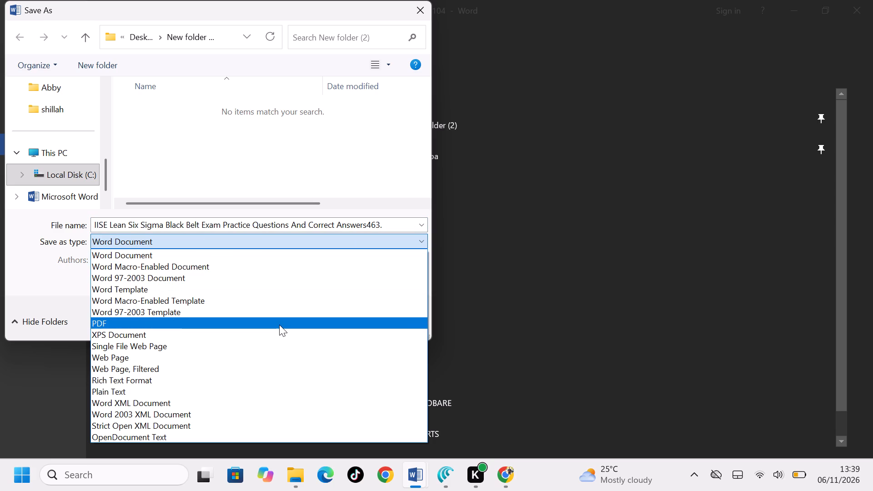
left_click(279, 325)
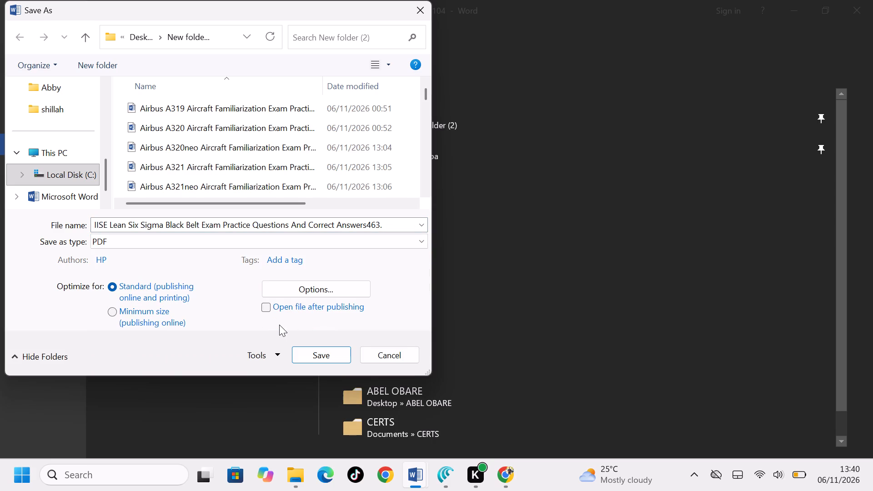
left_click(316, 357)
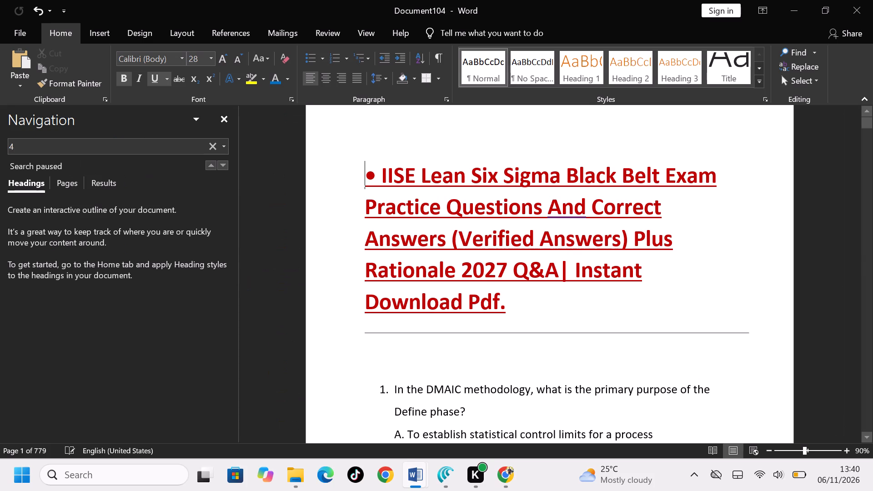
left_click(872, 0)
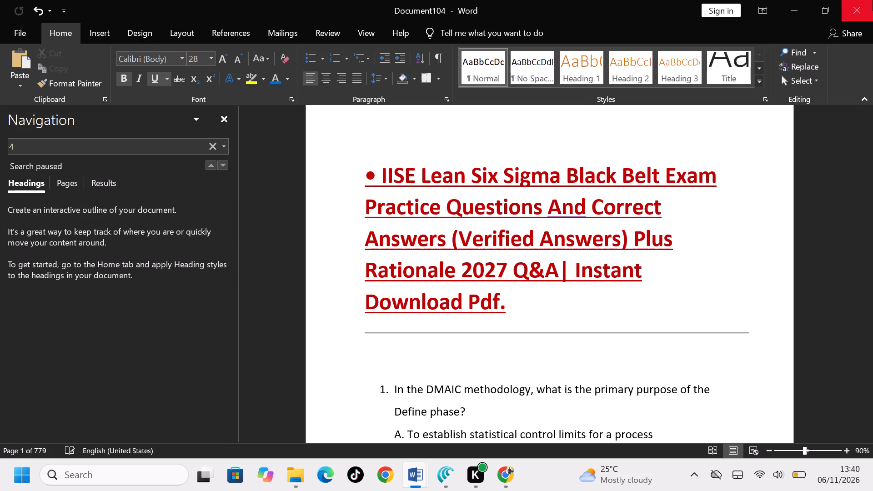
left_click(443, 257)
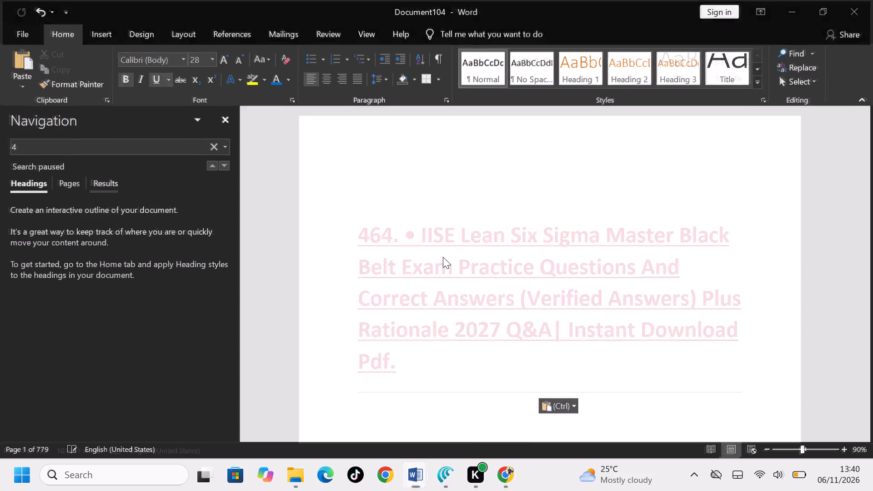
Delete the leftover blank lines above the 464 title in the 461 to 480 document.
key("Delete")
key("Delete")
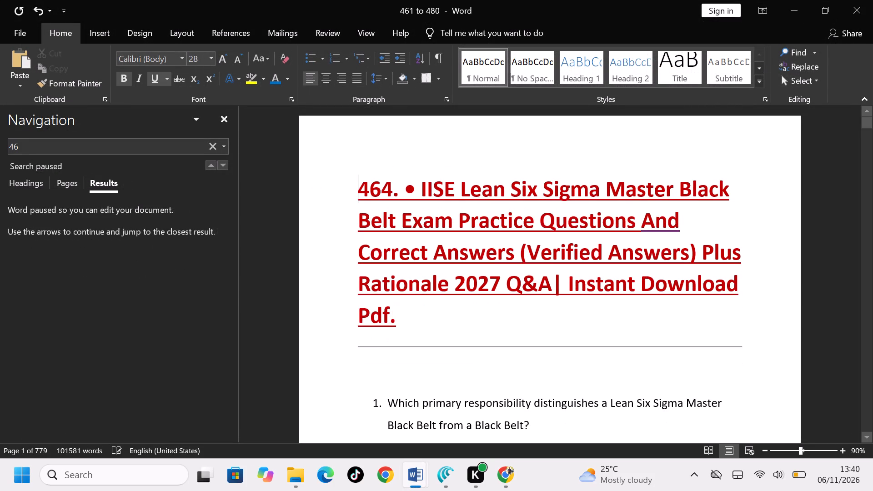
Locate the 465 title and move the whole 464 IISE Lean Six Sigma Master Black Belt exam preceding it into a new blank document.
left_click(225, 167)
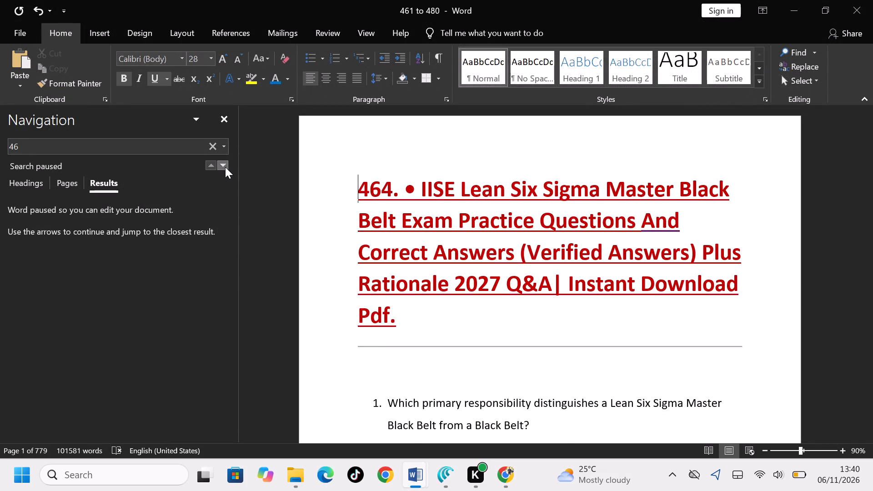
left_click(225, 167)
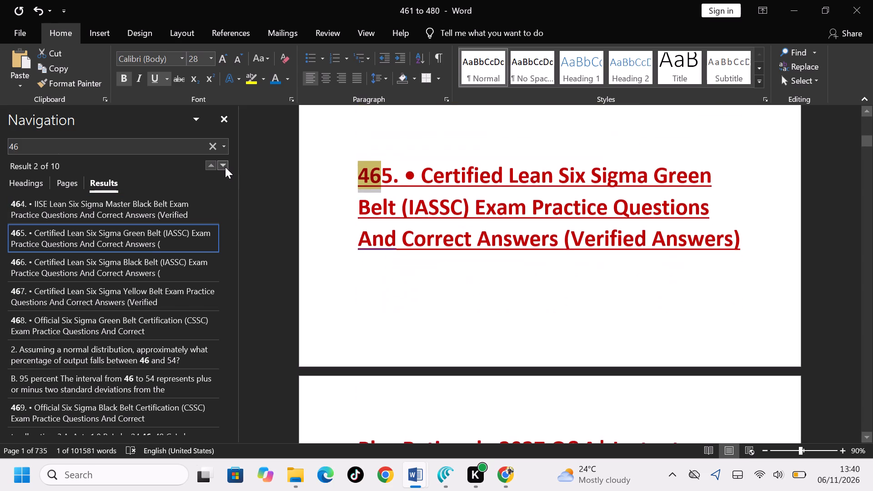
scroll(443, 218, "up", 2)
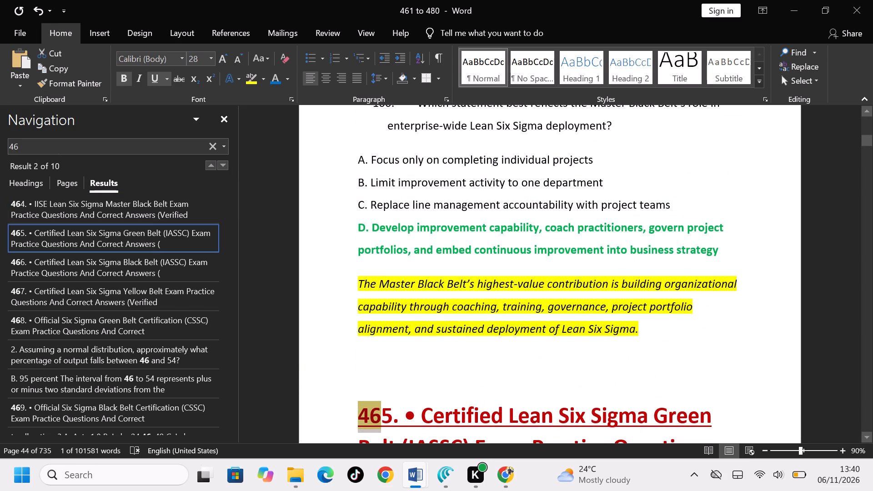
left_click(665, 332)
left_click(665, 332)
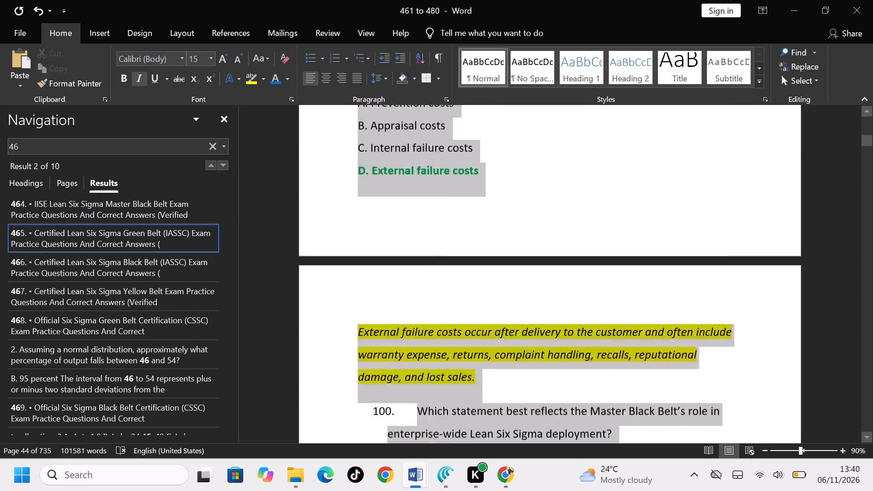
scroll(257, 68, "down", 1)
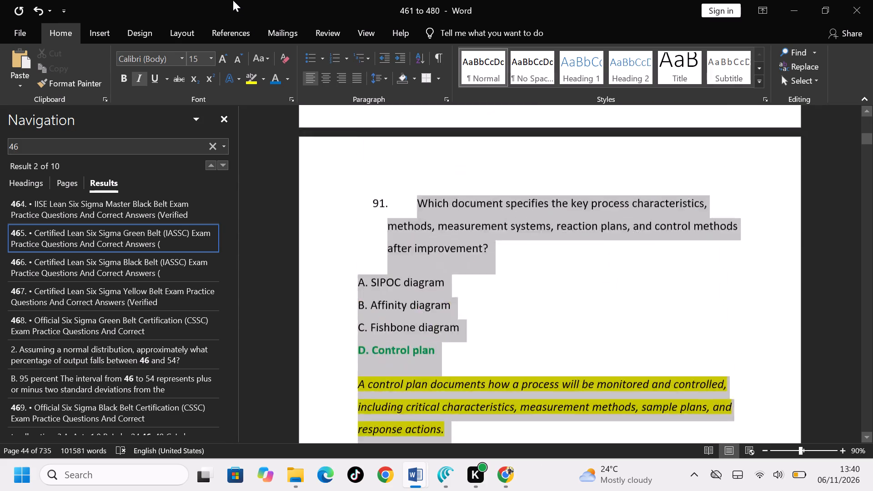
scroll(233, 0, "down", 1)
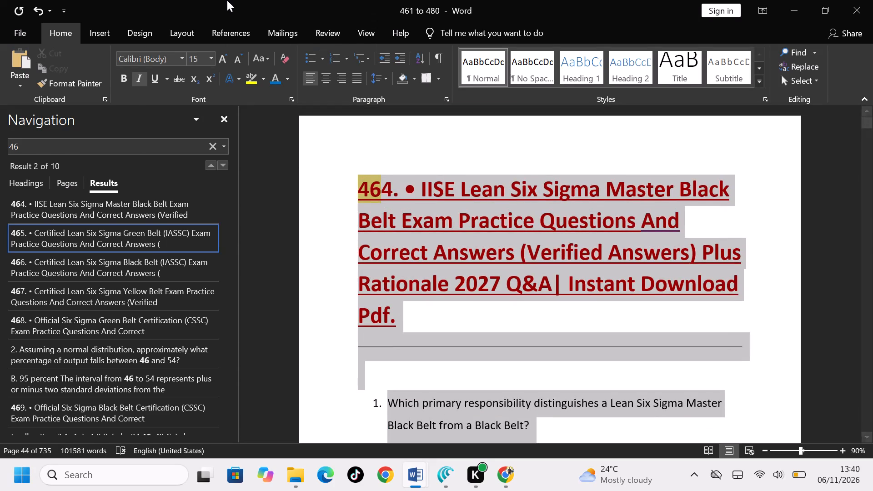
key("ctrl+x")
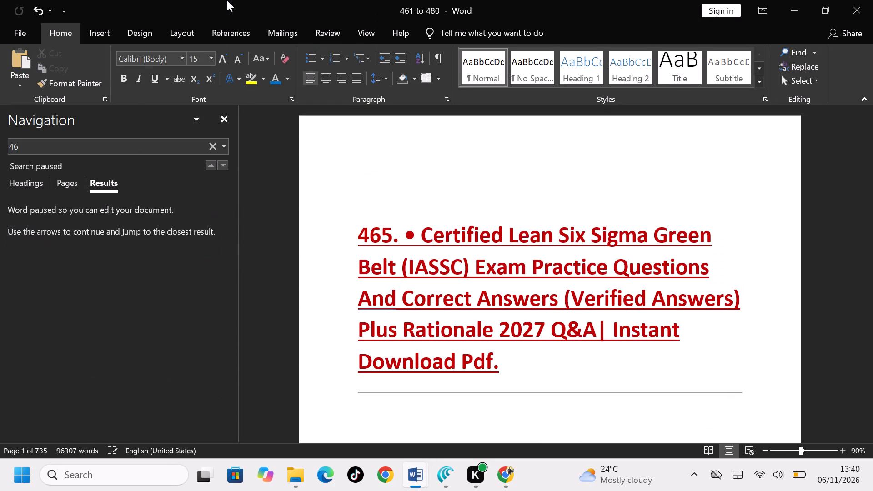
key("ctrl+n")
key("ctrl+v")
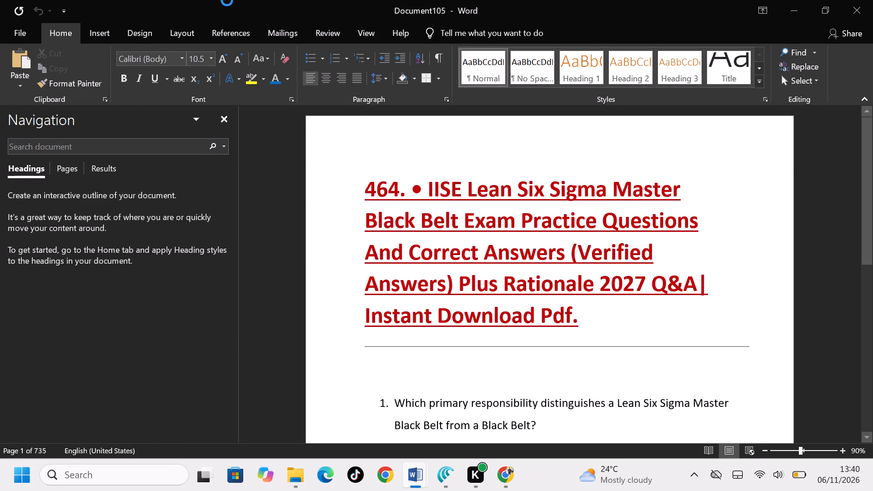
Search for 4 in the new document to reach the Master Black Belt title and cut the number "464." from its start.
left_click(115, 146)
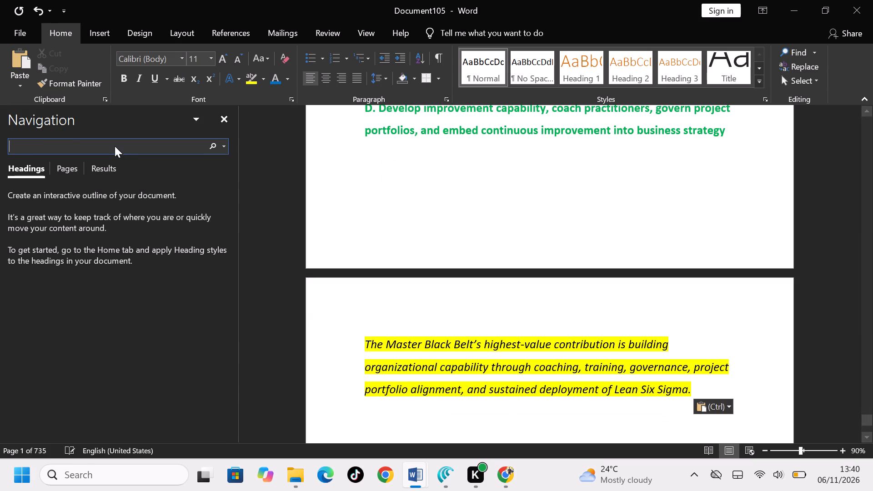
key("4")
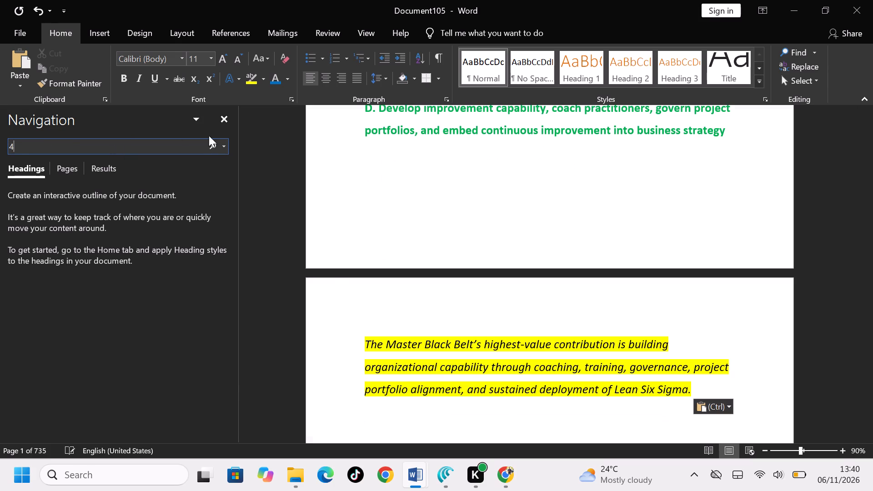
left_click(362, 173)
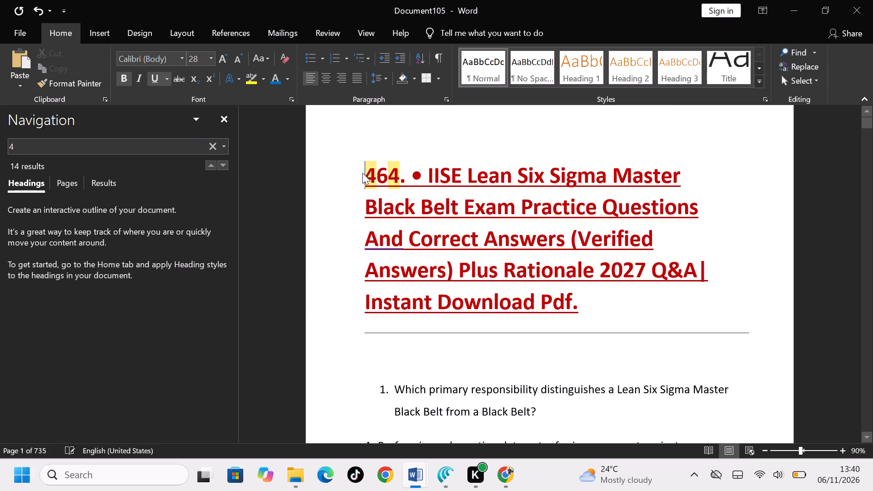
left_click_drag(362, 173, 415, 171)
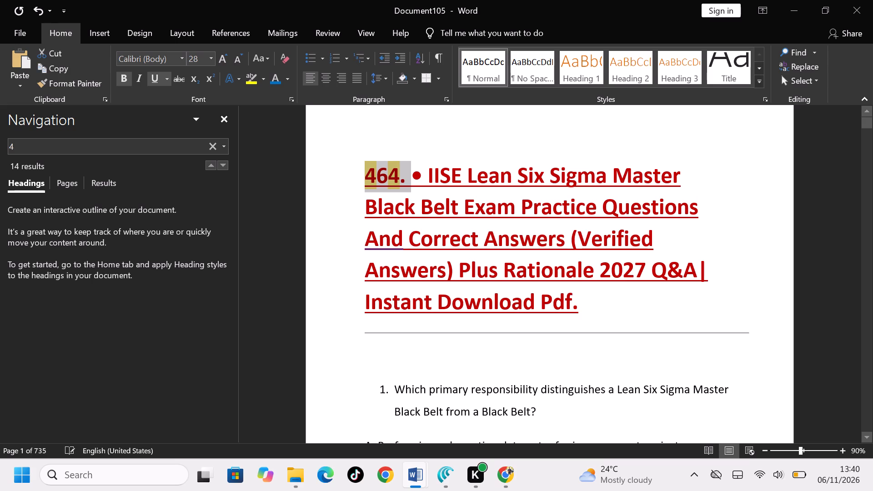
key("ctrl+x")
Save the Master Black Belt exam as a PDF in New folder (2), appending "464." to the suggested file name, and close the document without saving.
key("ctrl+s")
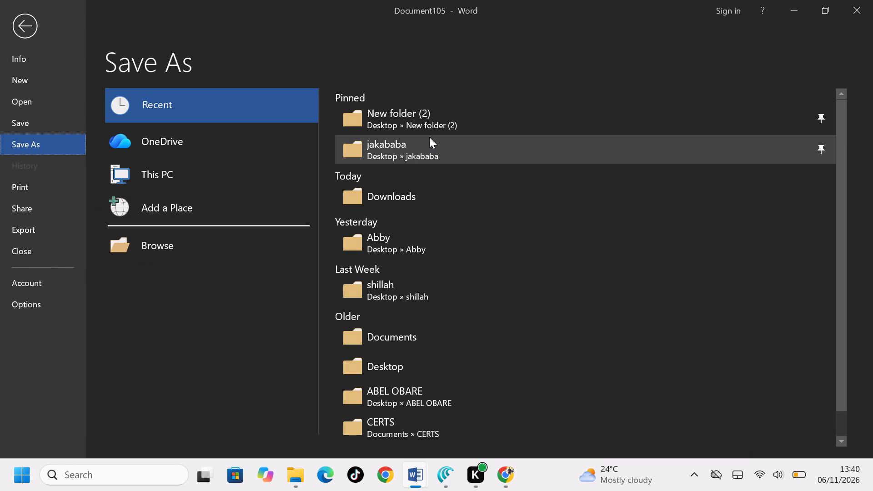
double_click(440, 124)
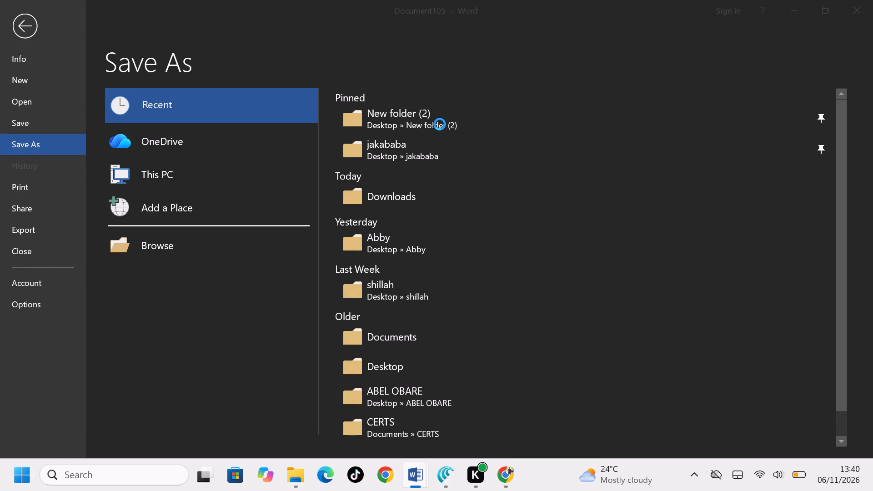
key("Right")
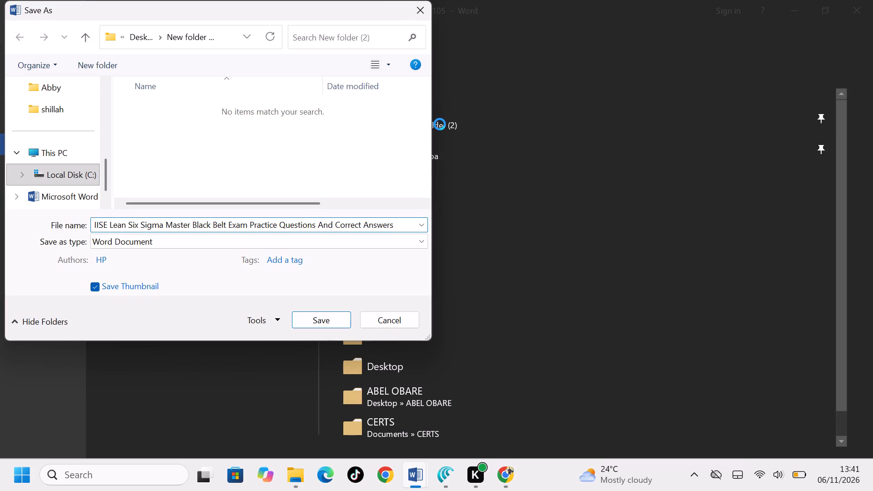
key("ctrl+v")
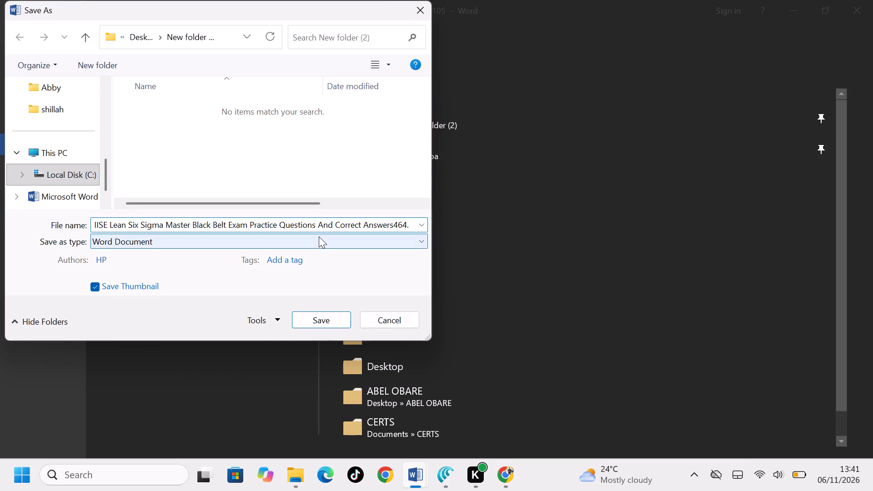
left_click(319, 236)
left_click(265, 319)
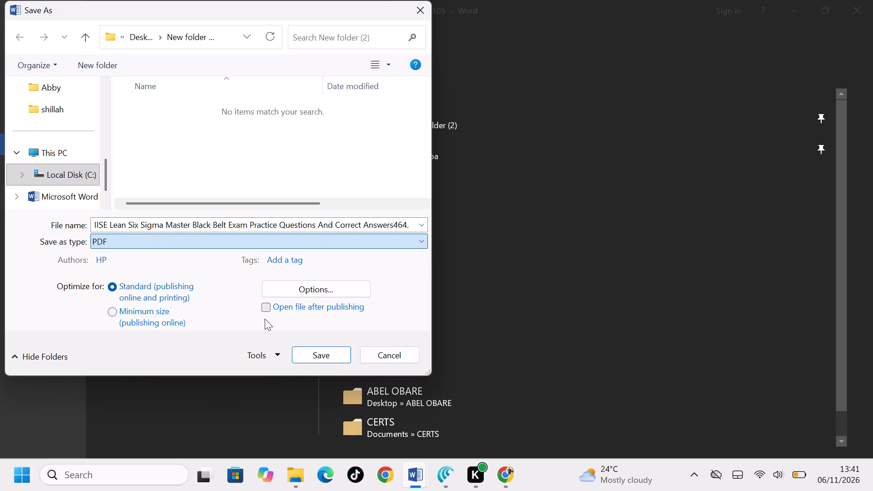
left_click(319, 361)
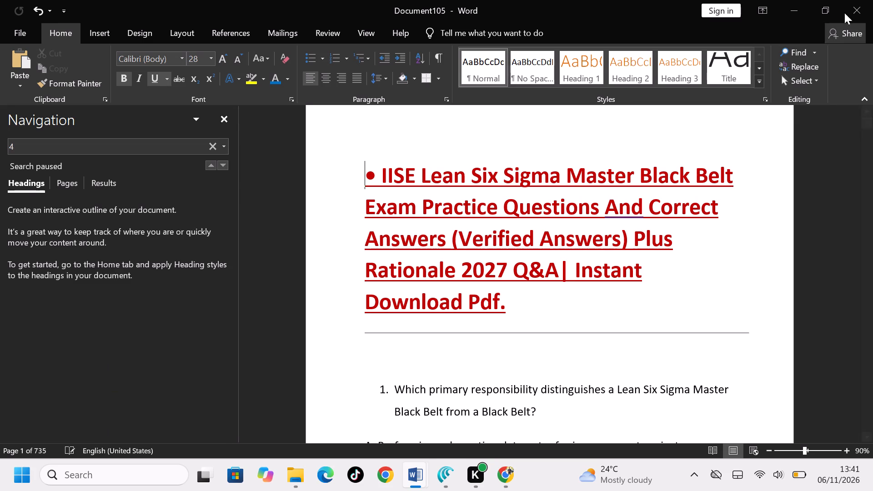
left_click(857, 0)
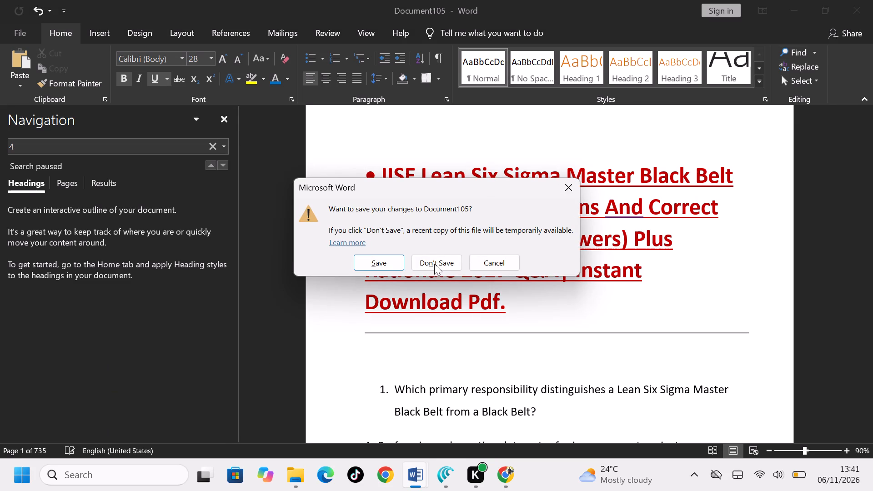
left_click(432, 264)
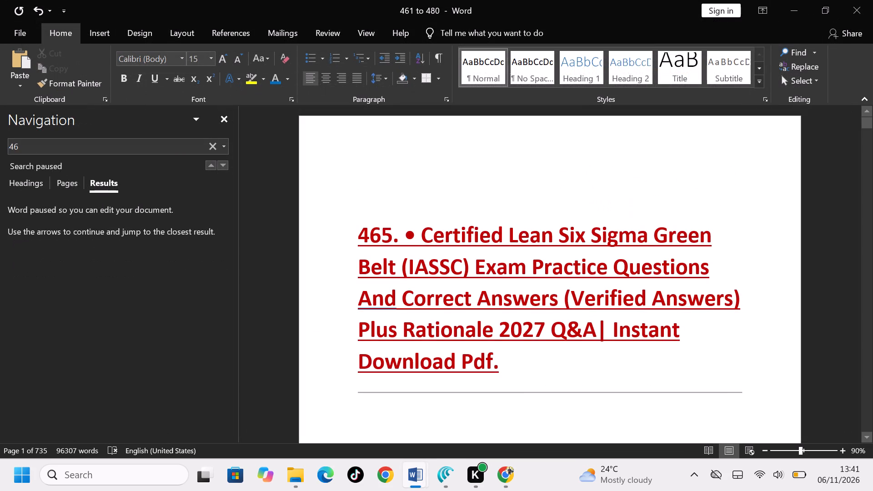
Delete the leftover blank lines above the 465 title in the 461 to 480 document.
key("Delete")
key("Delete")
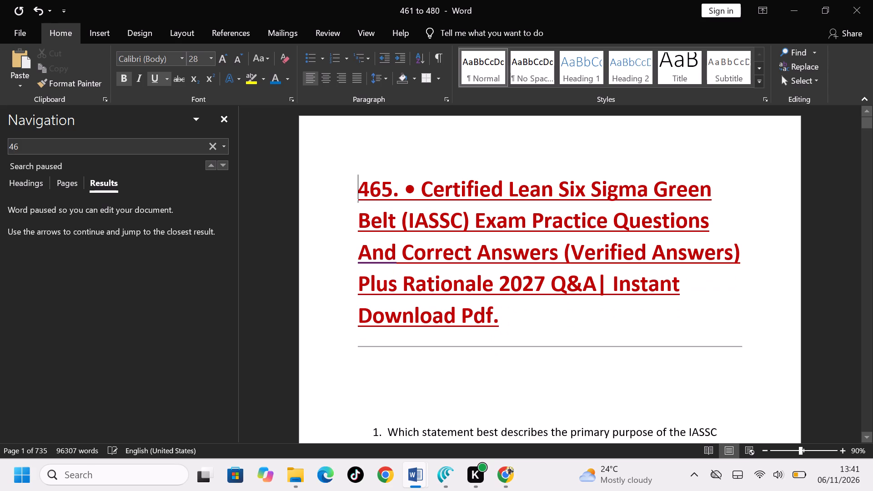
Locate the 466 title and move the whole 465 Certified Lean Six Sigma Green Belt (IASSC) exam preceding it into a new blank document.
left_click(221, 166)
left_click(221, 166)
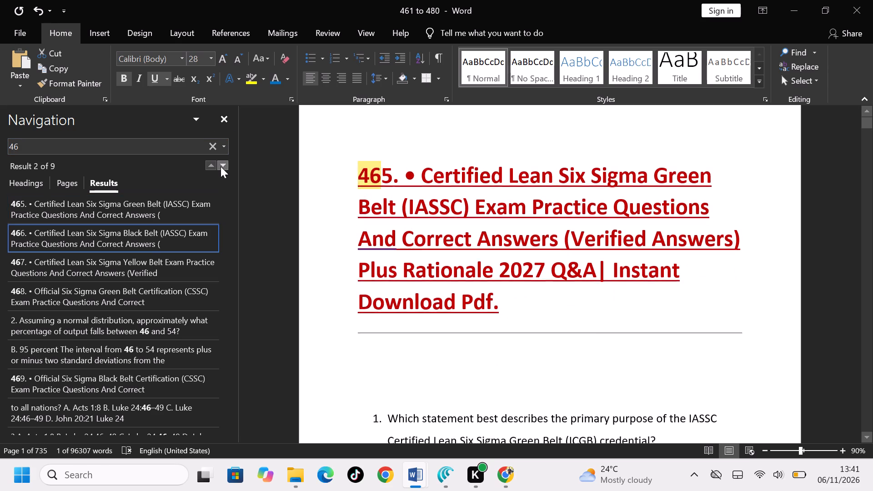
scroll(445, 226, "up", 4)
scroll(445, 226, "down", 2)
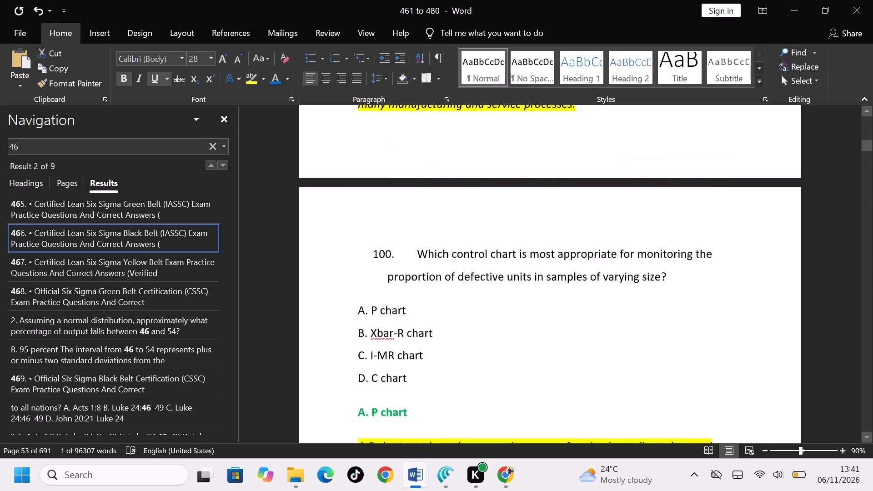
scroll(445, 226, "down", 2)
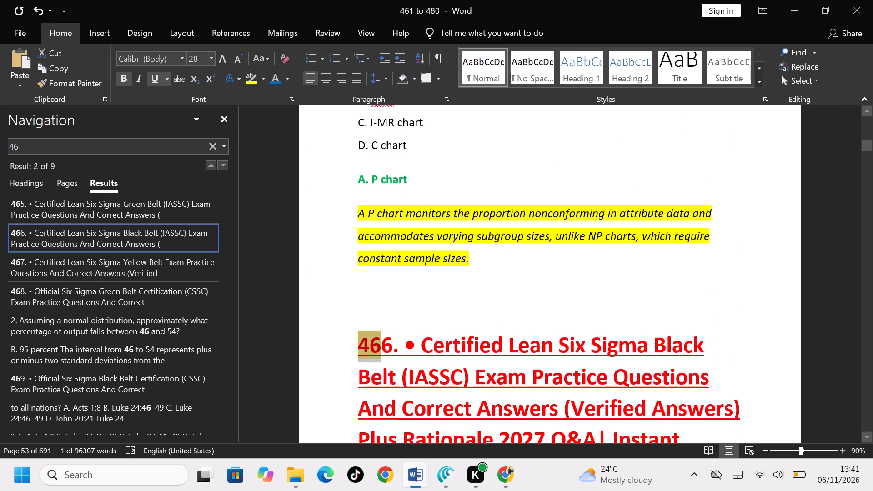
left_click(502, 261)
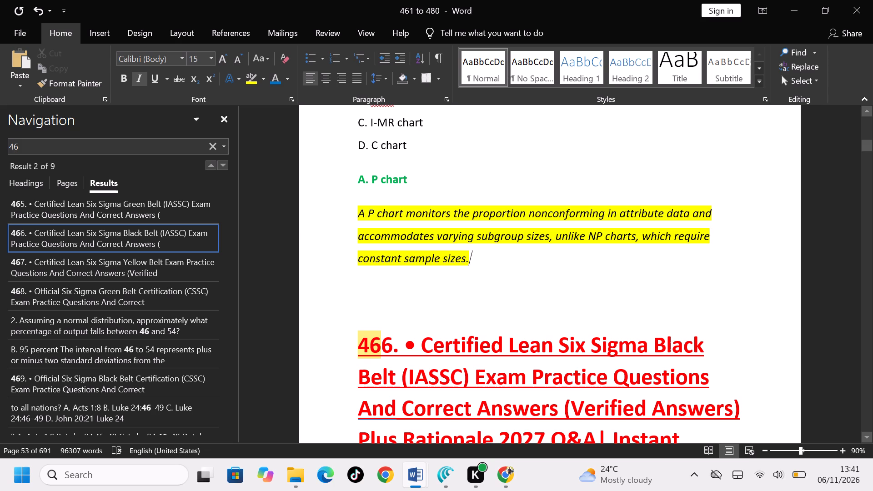
left_click_drag(502, 261, 412, 184)
scroll(502, 261, "left", 1)
scroll(433, 204, "down", 1)
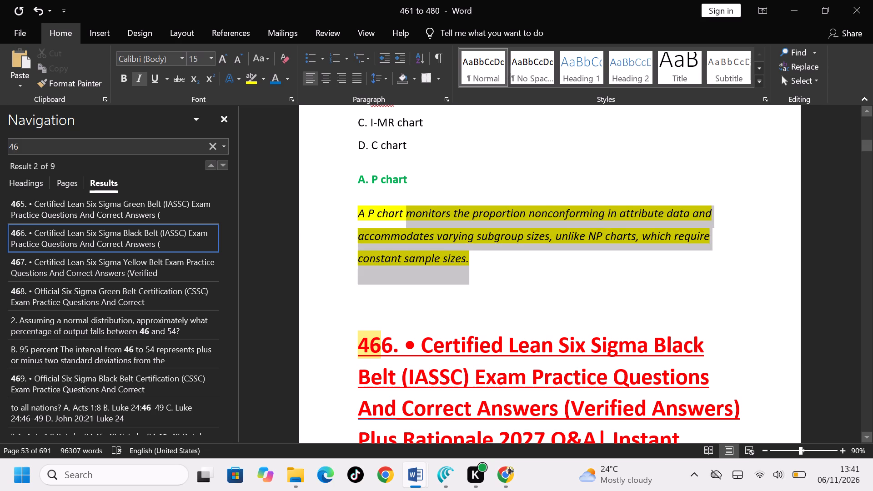
scroll(412, 184, "down", 1)
left_click_drag(412, 184, 280, 20)
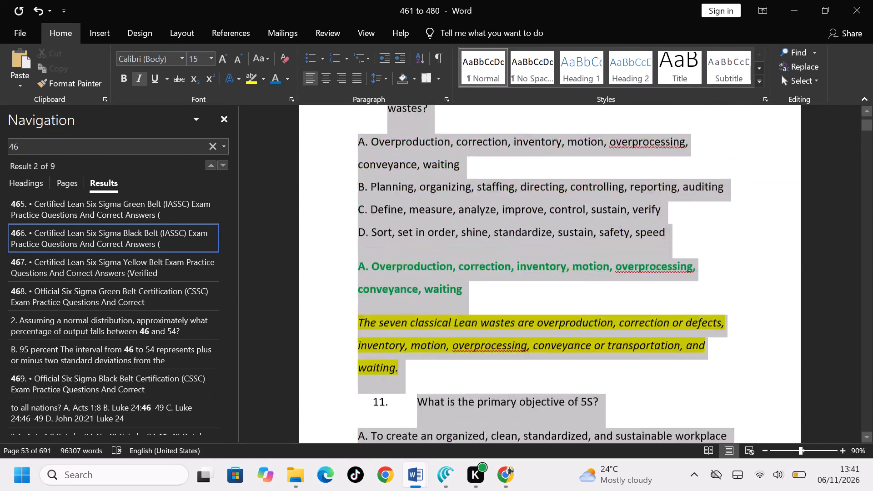
left_click_drag(280, 20, 280, 25)
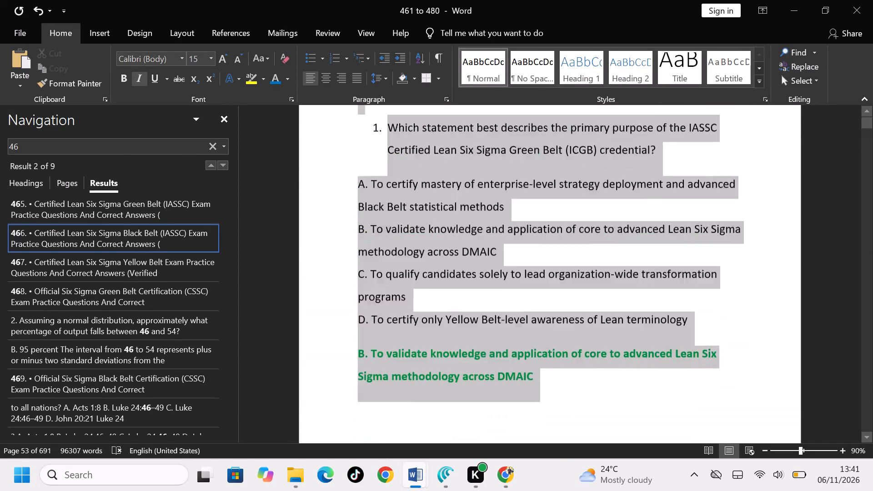
left_click_drag(280, 25, 280, 16)
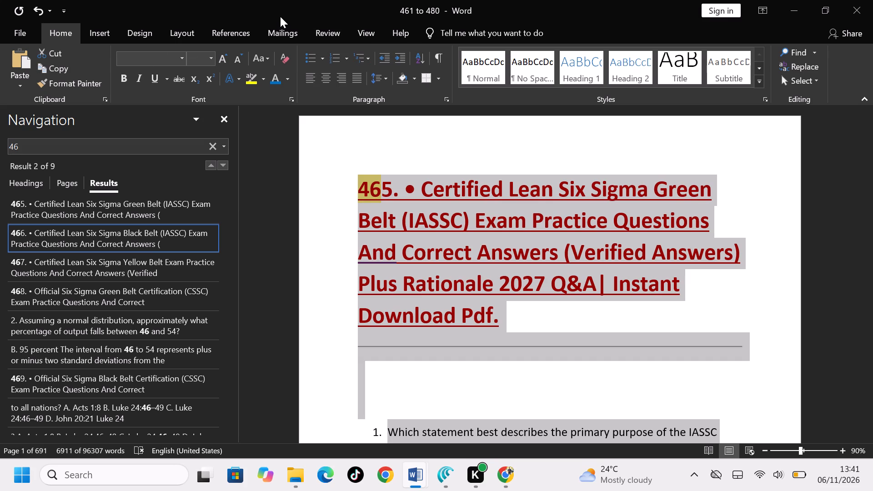
key("ctrl+x")
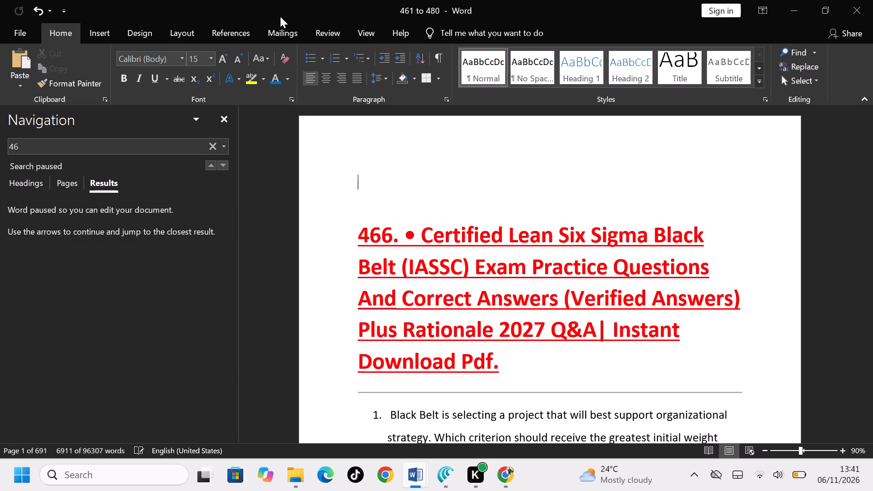
key("ctrl+n")
key("ctrl+v")
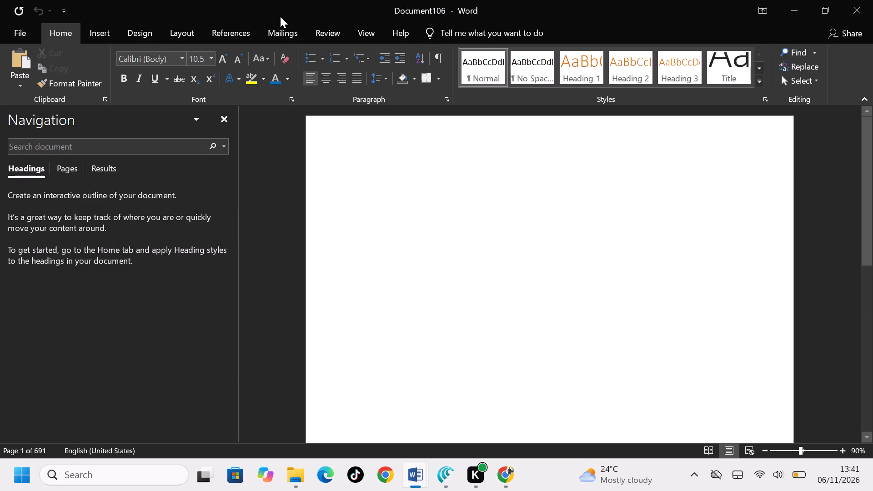
Search for 4 in the new document to reach the Green Belt (IASSC) title and cut the number "465." from its start.
left_click(129, 145)
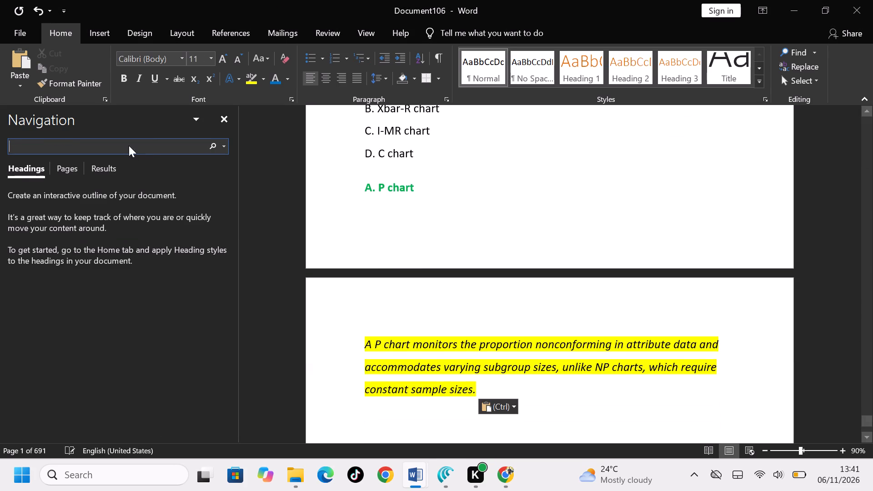
key("4")
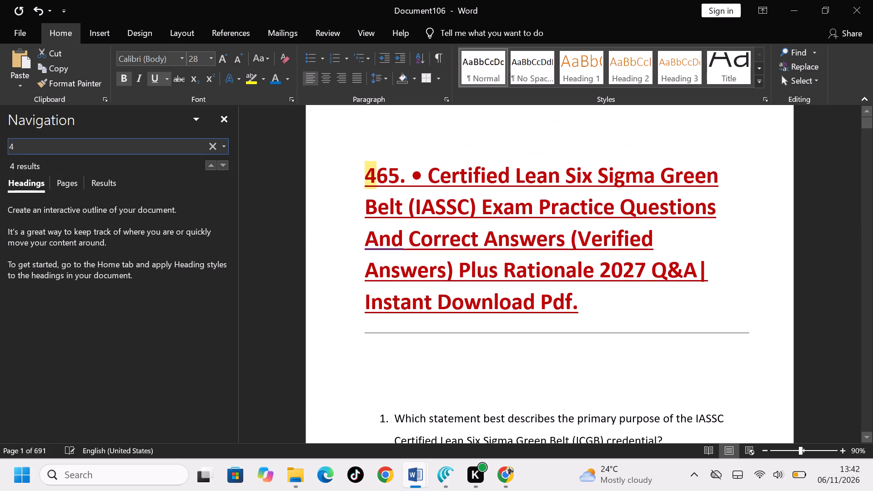
left_click(356, 184)
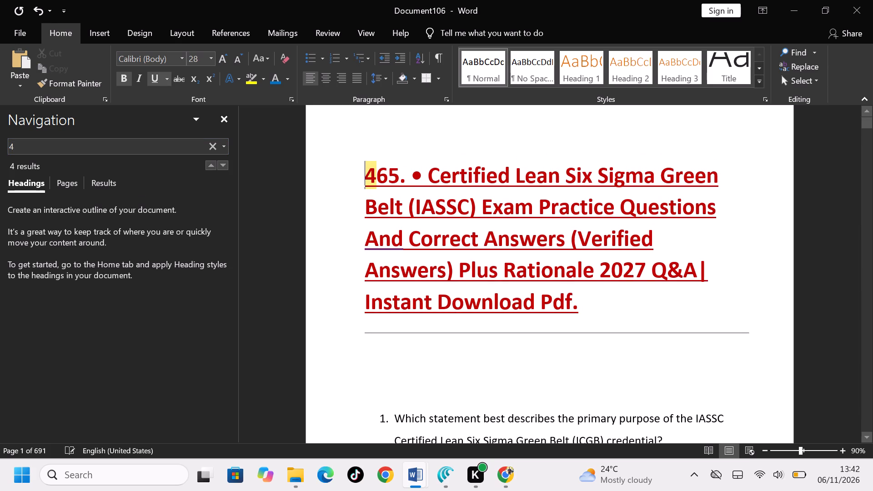
left_click_drag(356, 184, 409, 179)
key("ctrl+x")
Save the Green Belt (IASSC) exam as a PDF in New folder (2), appending "465." to the suggested file name, and close the document without saving.
key("ctrl+s")
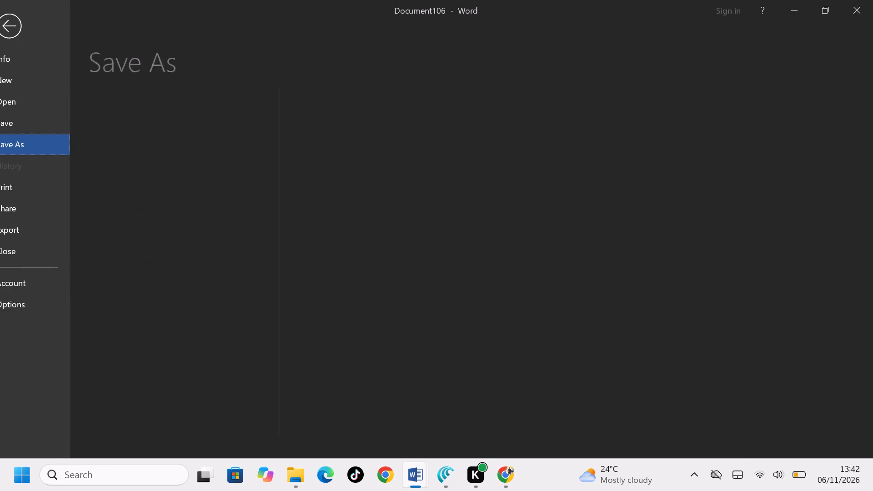
double_click(415, 107)
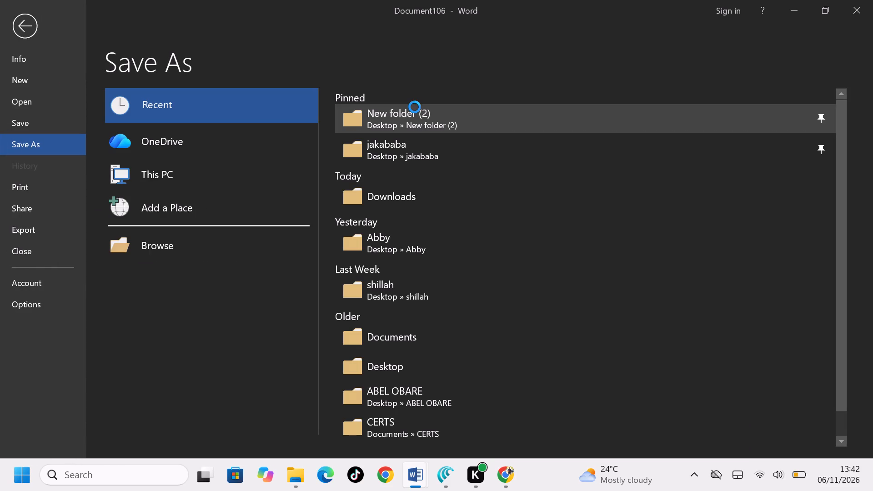
key("Right")
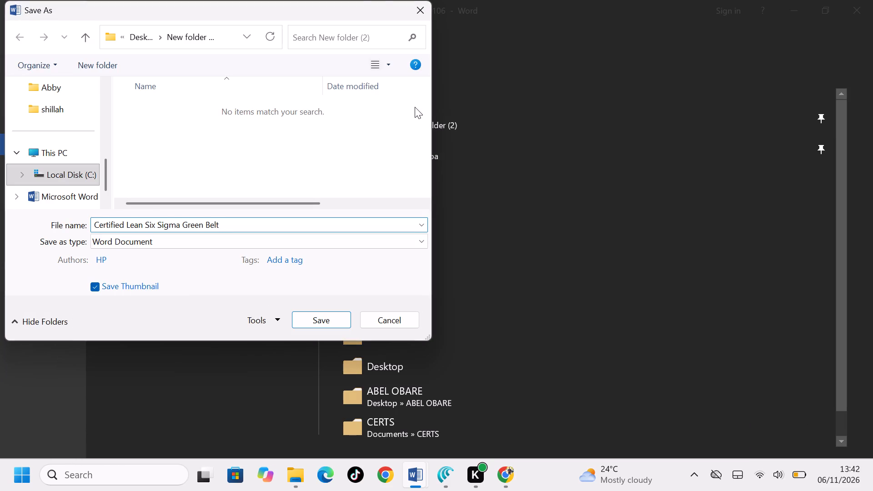
key("ctrl+v")
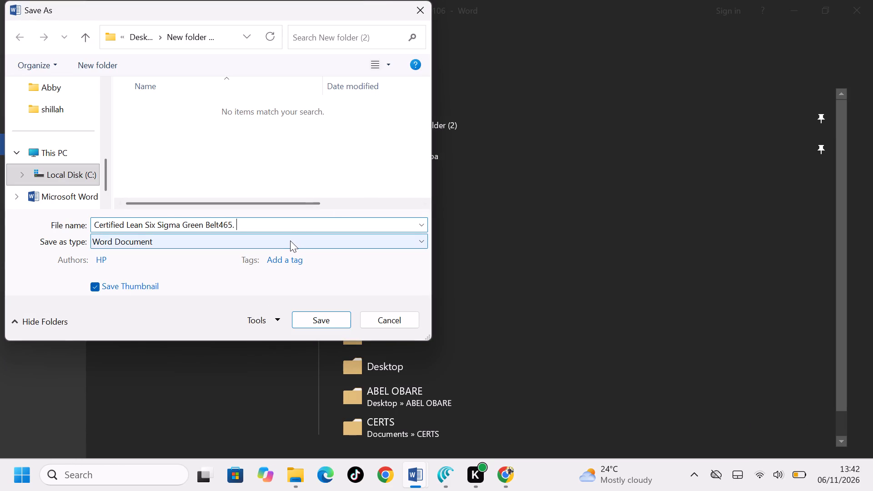
left_click(290, 240)
left_click(233, 318)
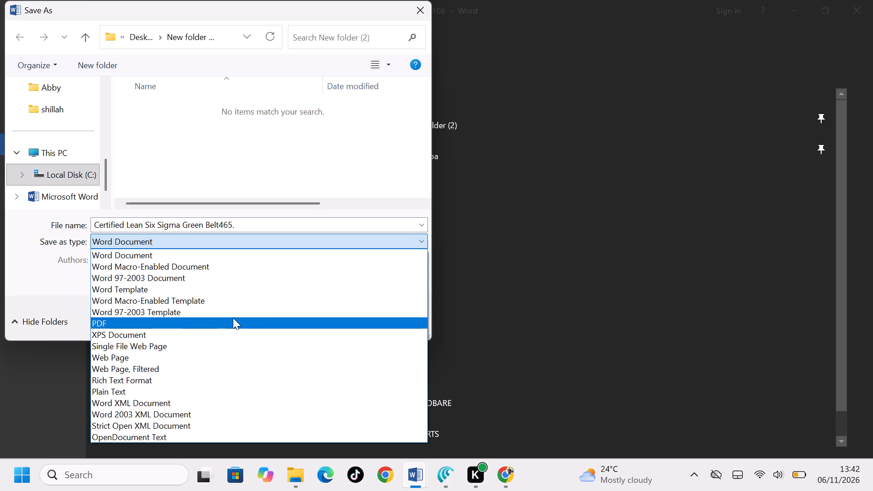
left_click(314, 355)
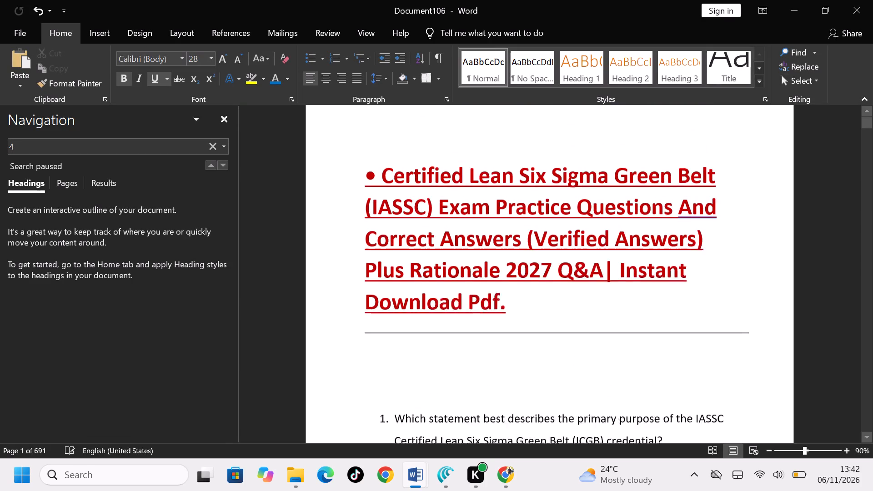
left_click(864, 0)
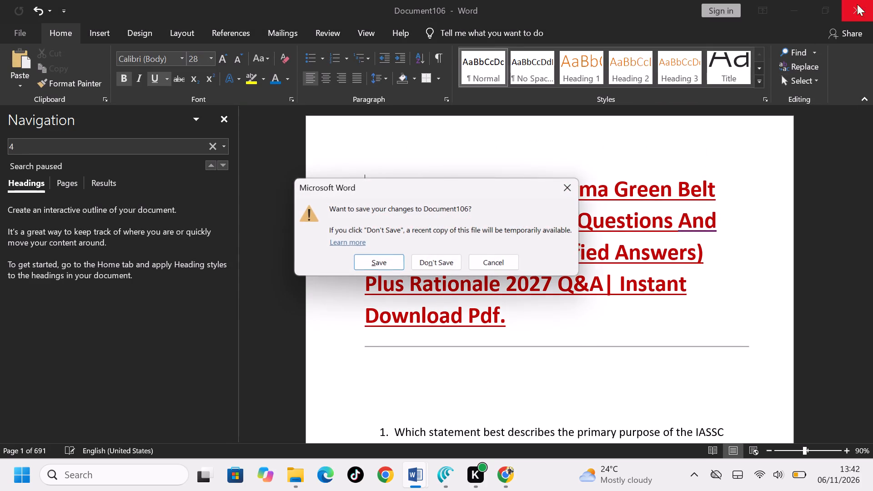
left_click(428, 261)
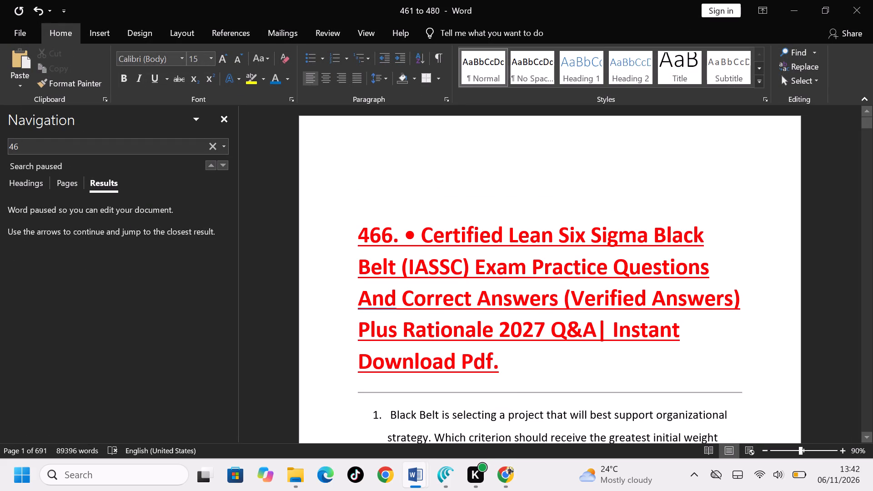
Delete the leftover blank lines above the 466 title in the 461 to 480 document.
key("Delete")
key("Home")
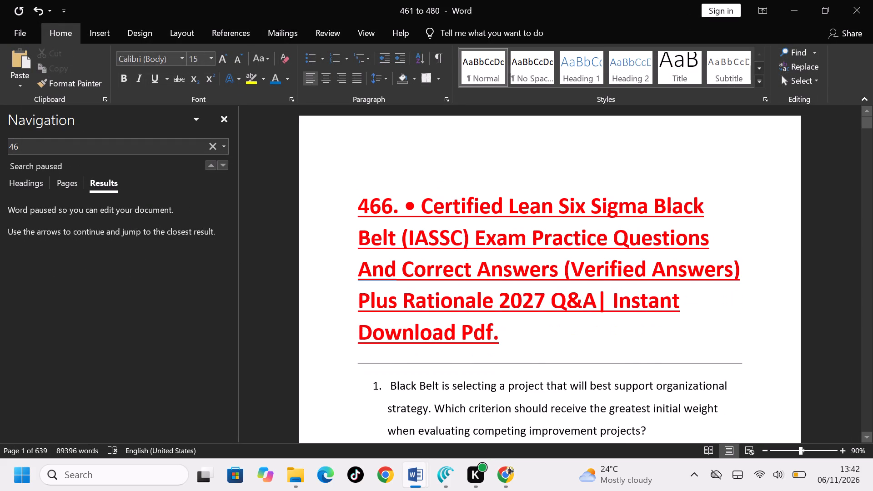
key("Delete")
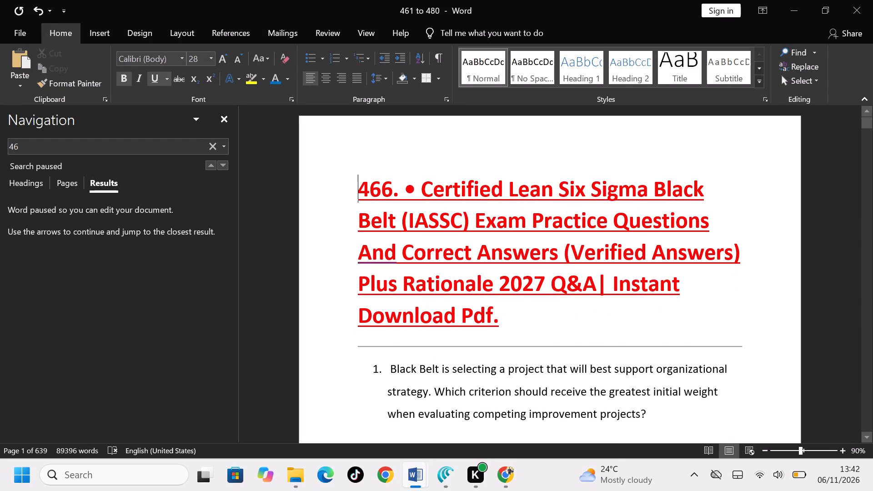
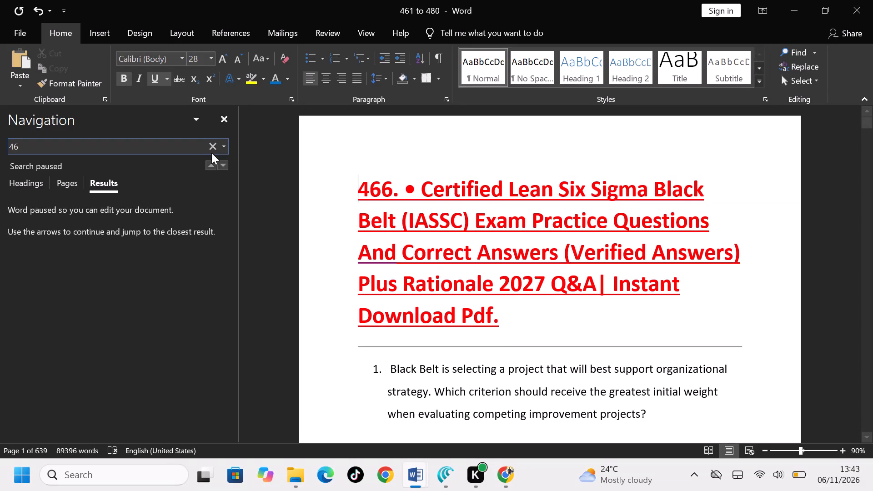
Locate the 467 title and move the whole 466 Certified Lean Six Sigma Black Belt (IASSC) exam preceding it into a new blank document.
left_click(223, 164)
left_click(223, 164)
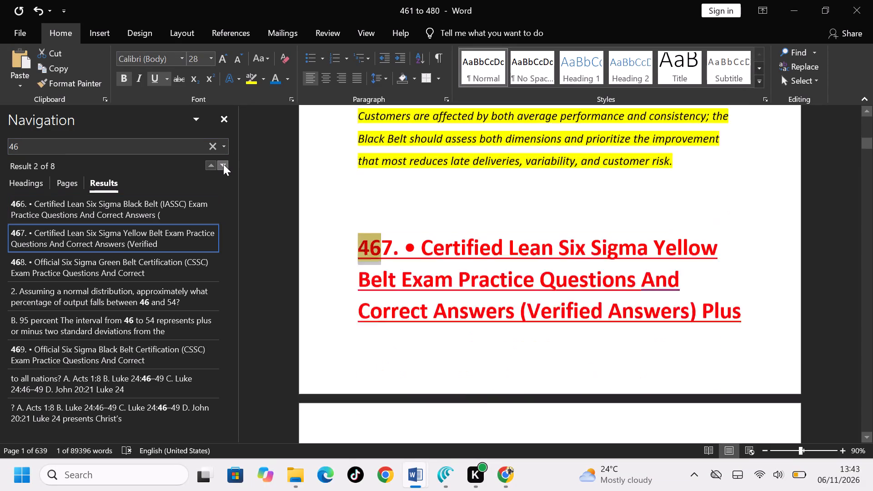
scroll(502, 265, "up", 2)
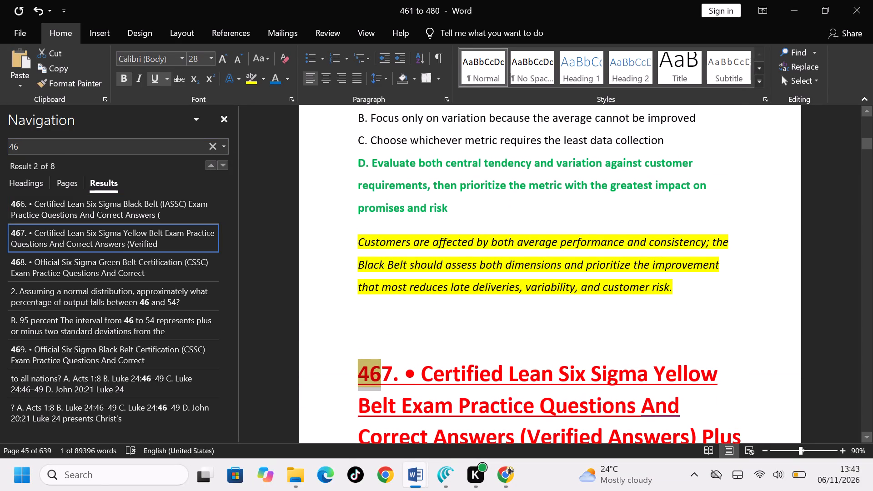
left_click(696, 298)
left_click_drag(696, 298, 389, 186)
scroll(679, 295, "left", 1)
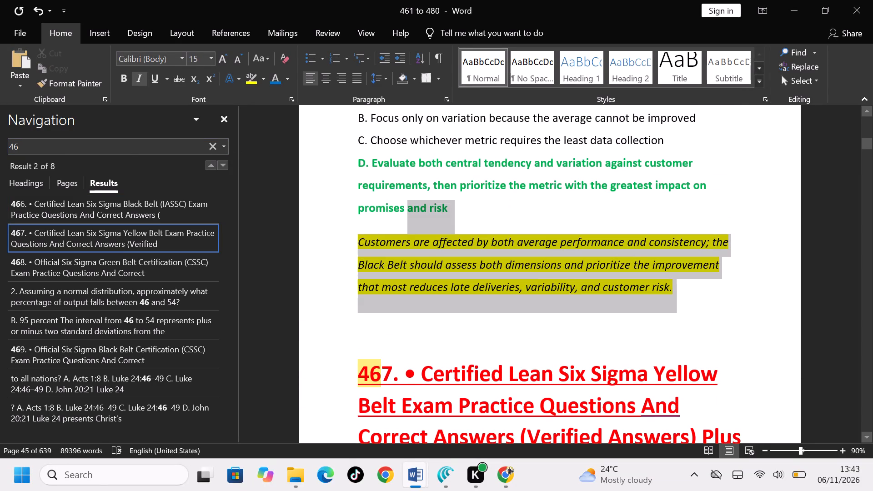
scroll(389, 186, "left", 1)
left_click_drag(389, 186, 331, 49)
scroll(370, 164, "down", 1)
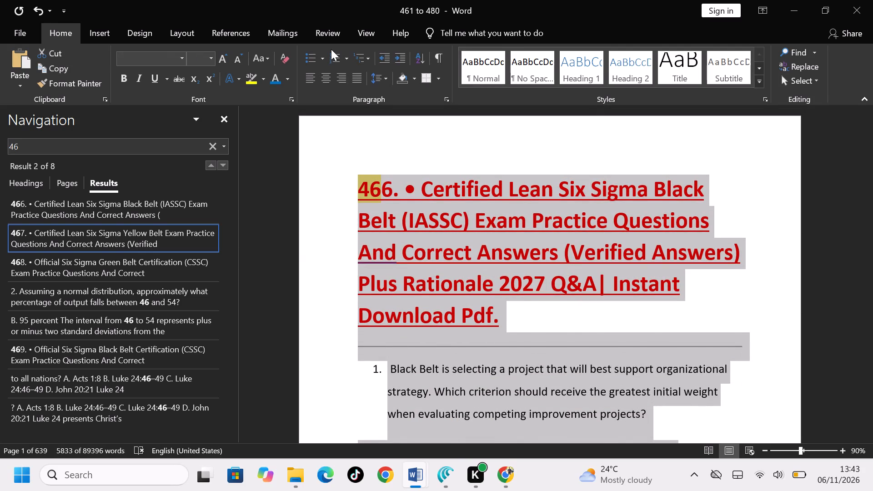
key("ctrl+x")
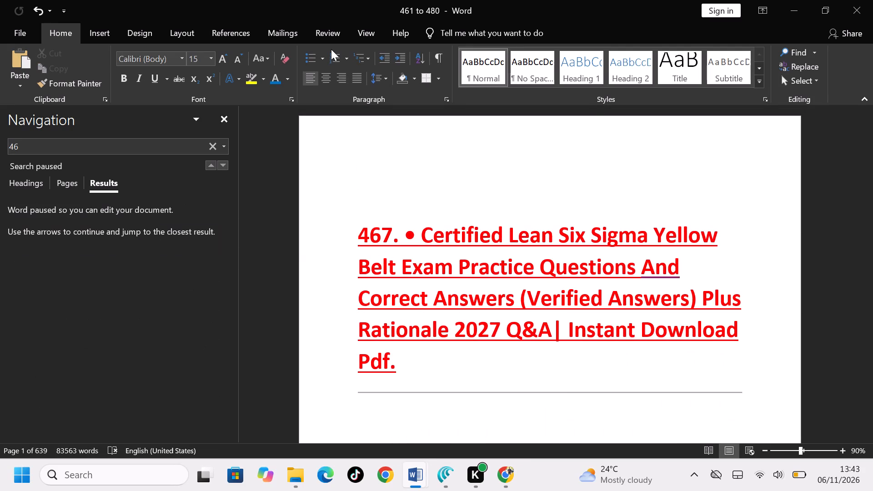
key("ctrl+n")
key("ctrl+v")
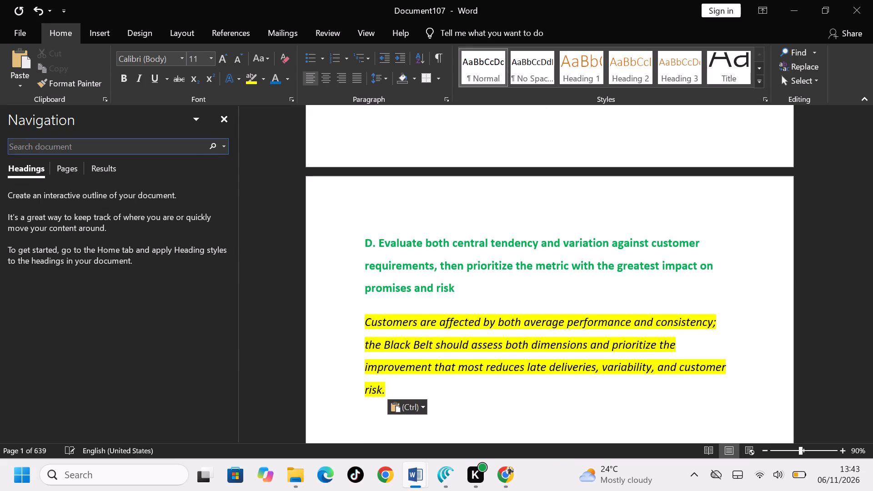
Search for 4 in the new document to reach the Black Belt (IASSC) title and cut the number "466." from its start.
left_click(195, 147)
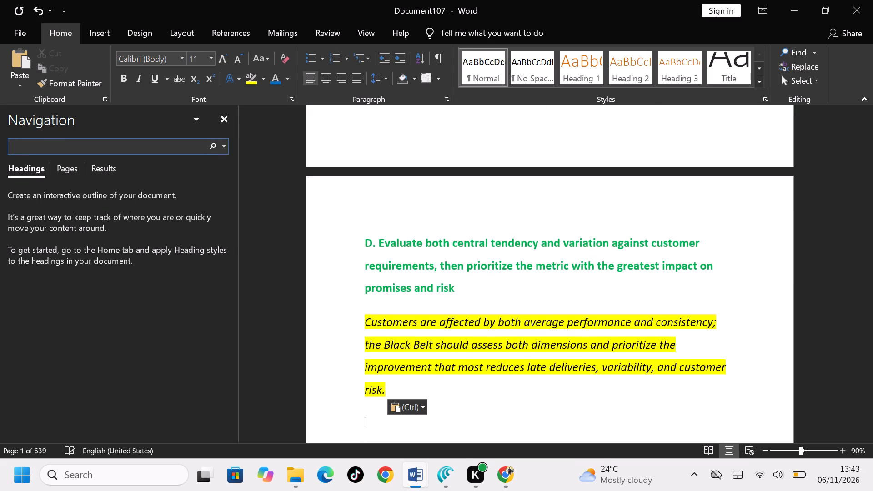
key("4")
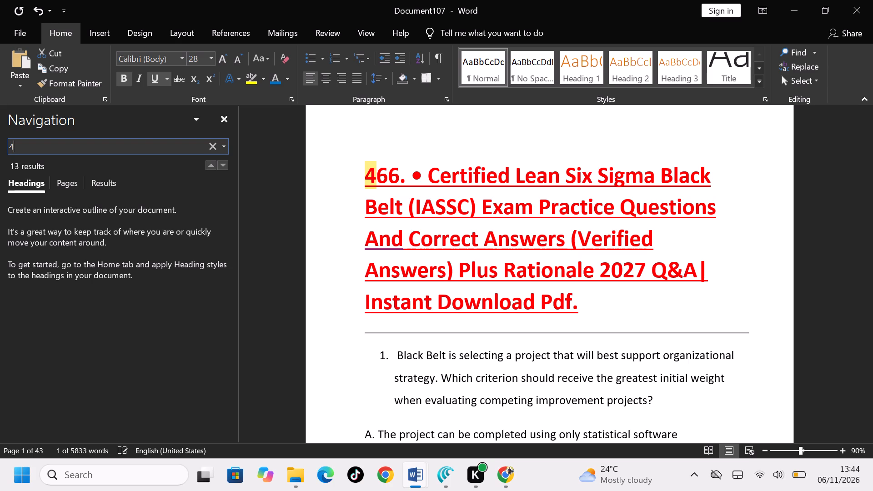
left_click(360, 170)
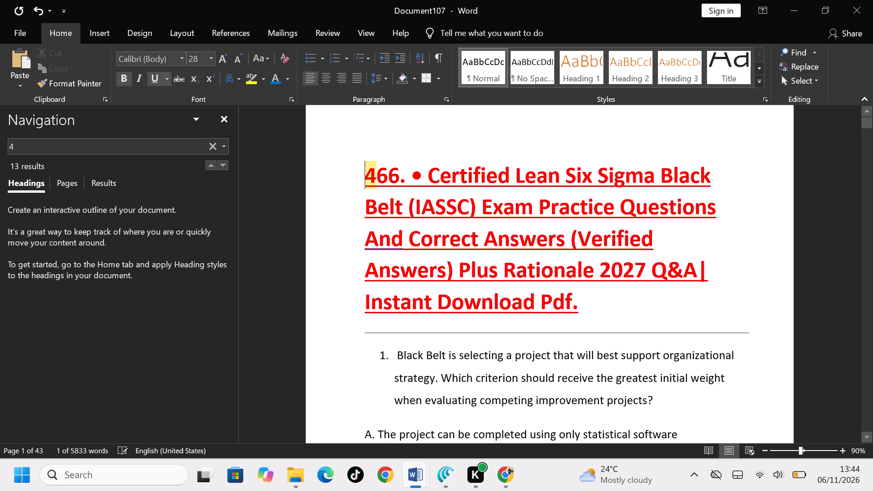
left_click(360, 170)
scroll(360, 170, "right", 1)
left_click_drag(362, 170, 380, 178)
left_click_drag(380, 178, 406, 182)
key("ctrl+x")
Save the Black Belt (IASSC) exam as a PDF in New folder (2), appending "466." to the suggested file name, and close the document without saving.
key("ctrl+s")
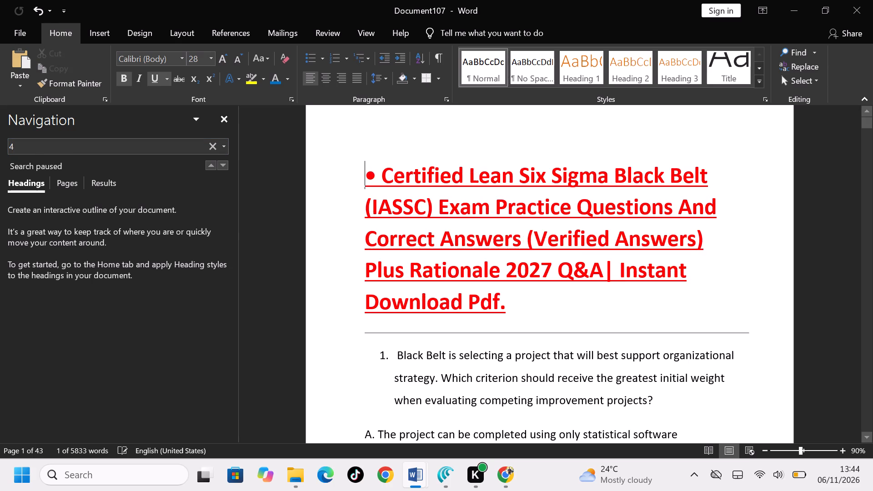
double_click(388, 118)
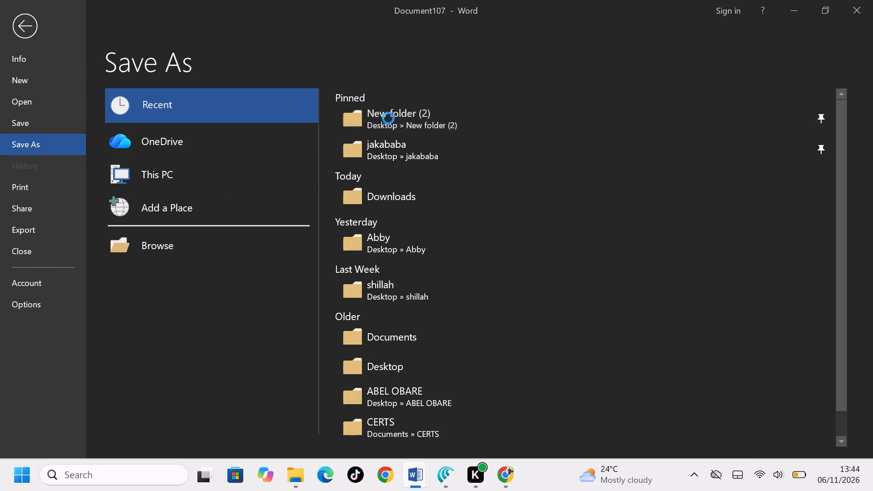
key("Right")
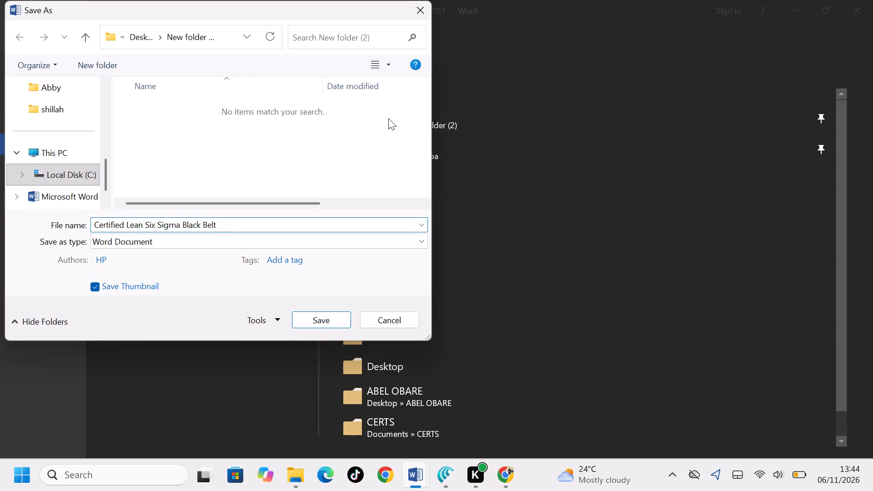
key("ctrl+v")
left_click(294, 239)
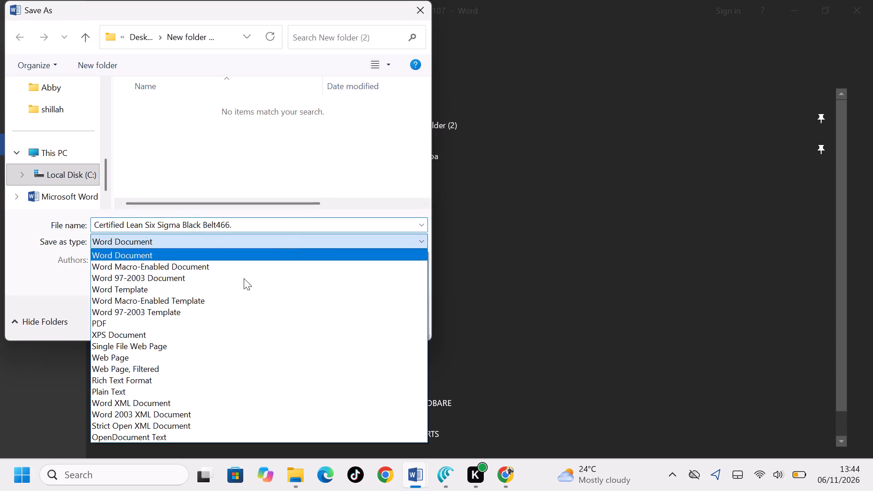
left_click(181, 319)
left_click(181, 319)
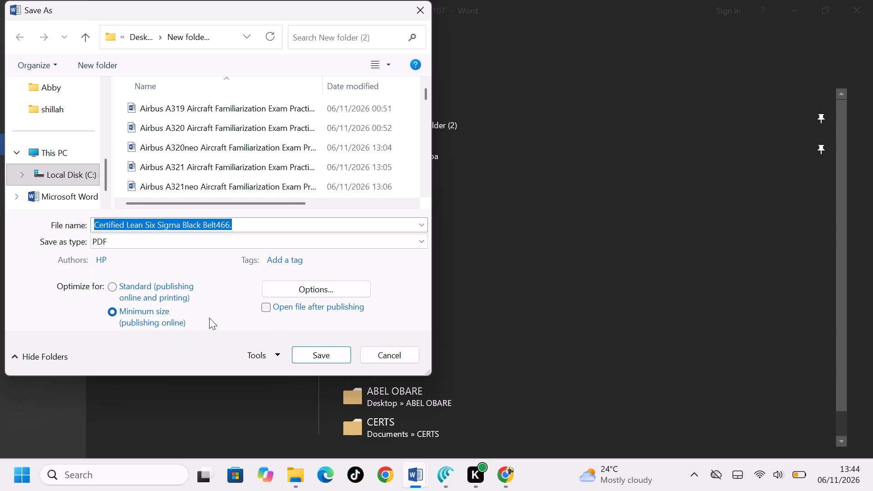
left_click(320, 360)
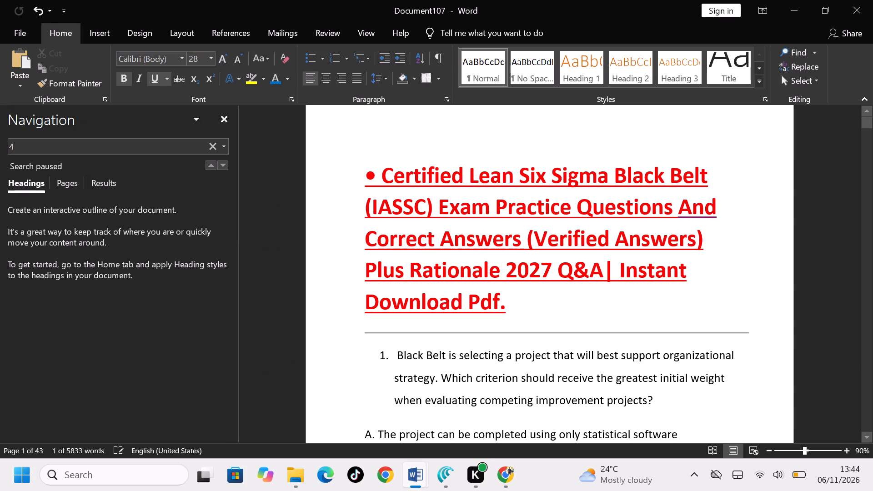
left_click(867, 11)
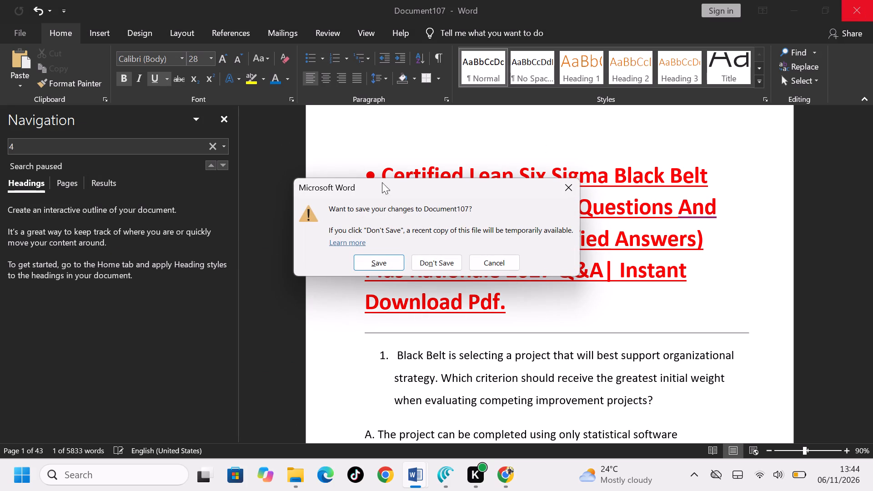
left_click(426, 262)
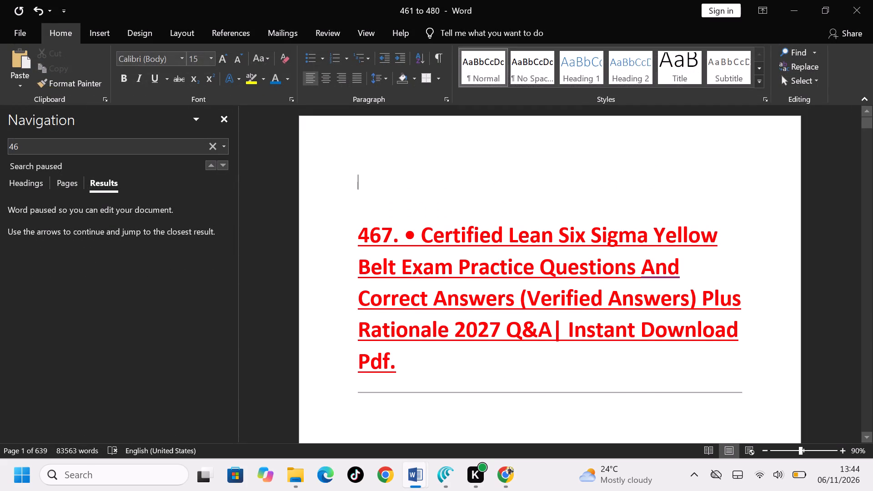
Delete the leftover blank lines above the 467 title in the 461 to 480 document.
key("Delete")
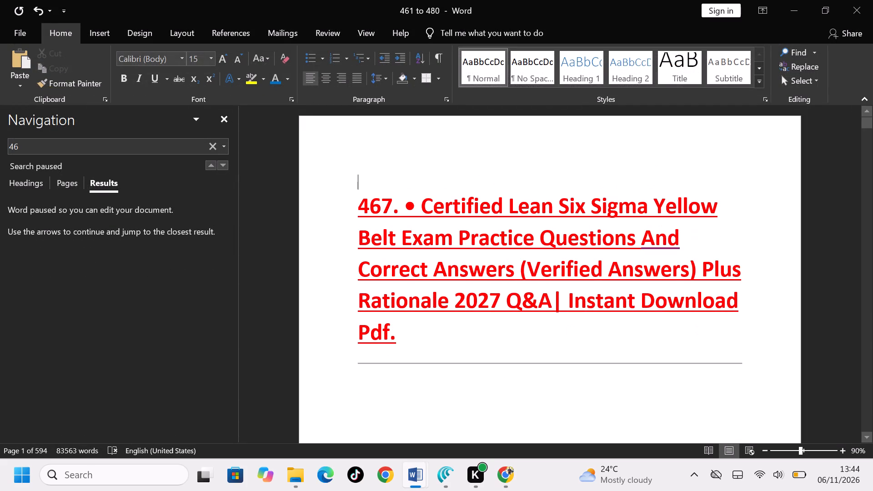
key("Delete")
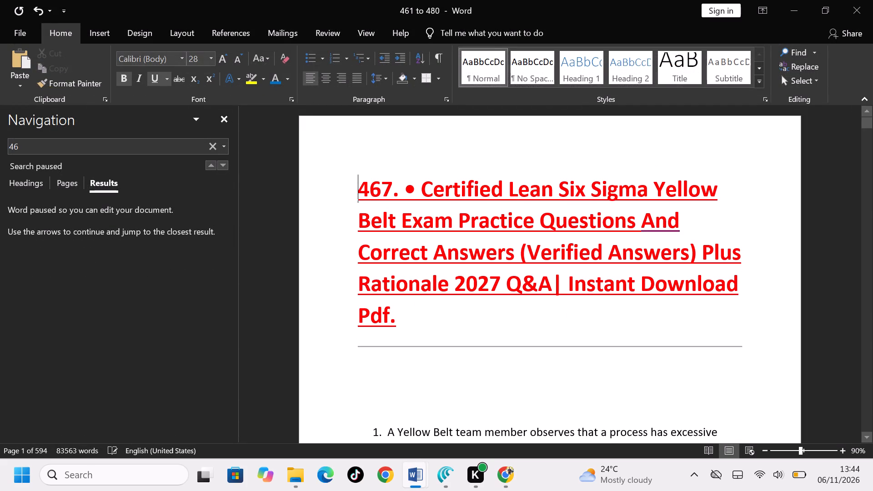
Locate the 468 title and move the whole 467 Certified Lean Six Sigma Yellow Belt exam preceding it into a new blank document.
left_click(222, 163)
left_click(222, 163)
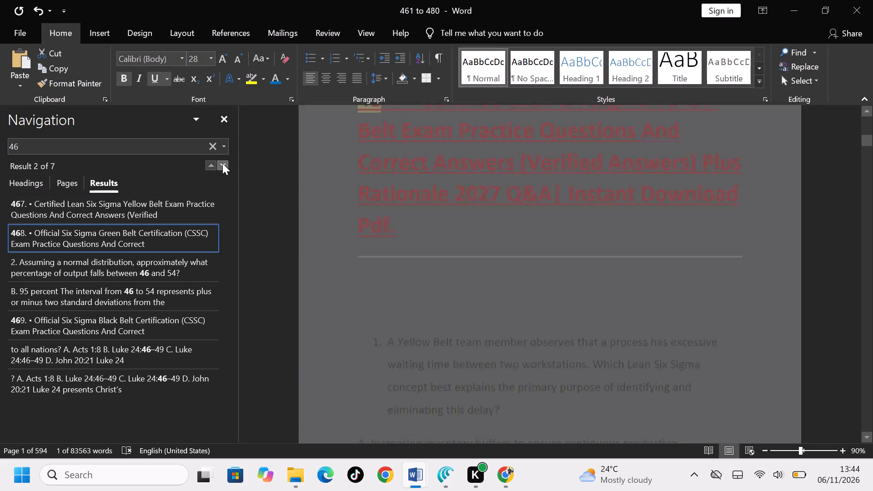
scroll(474, 234, "up", 3)
scroll(537, 324, "down", 3)
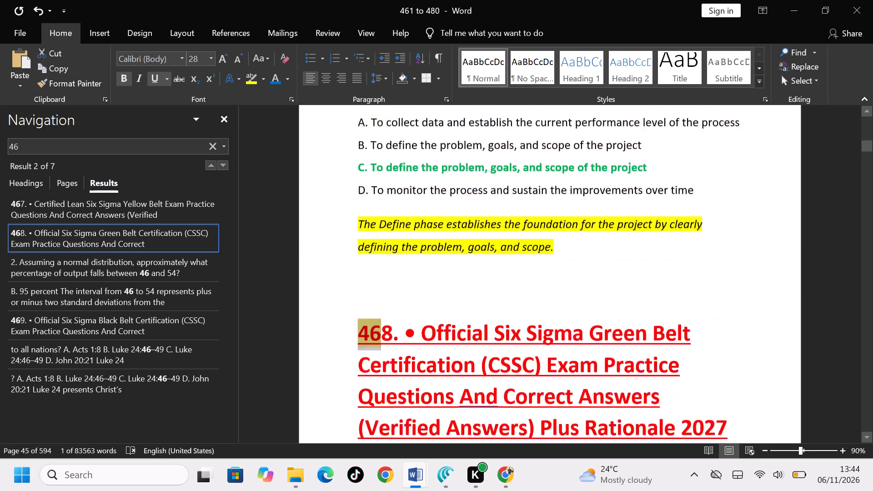
left_click(599, 183)
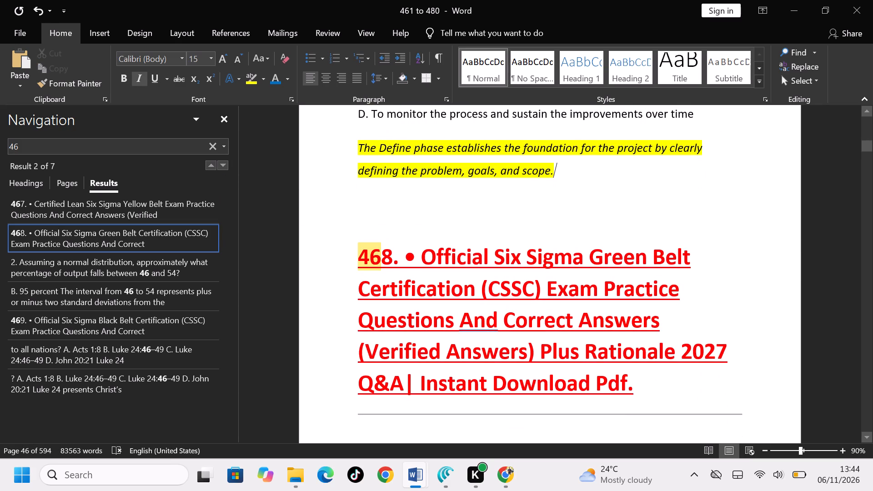
left_click(599, 183)
scroll(599, 183, "down", 5, "ctrl")
scroll(599, 183, "up", 5, "ctrl")
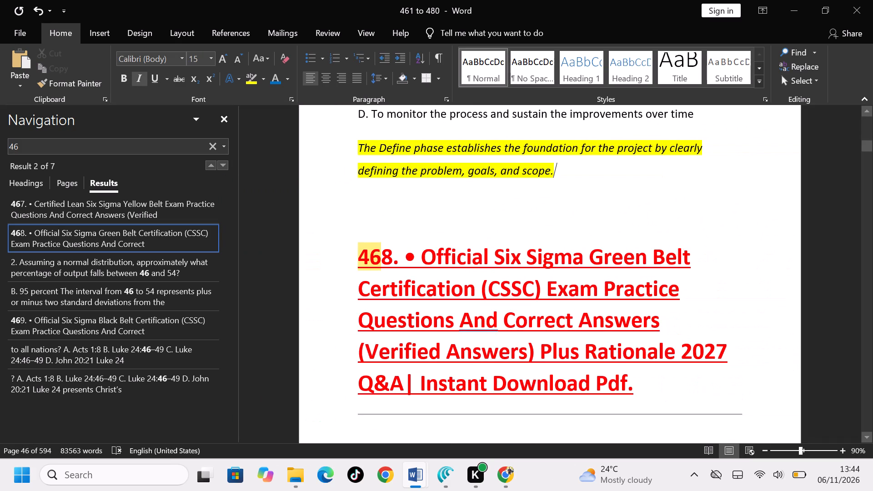
left_click_drag(575, 180, 390, 7)
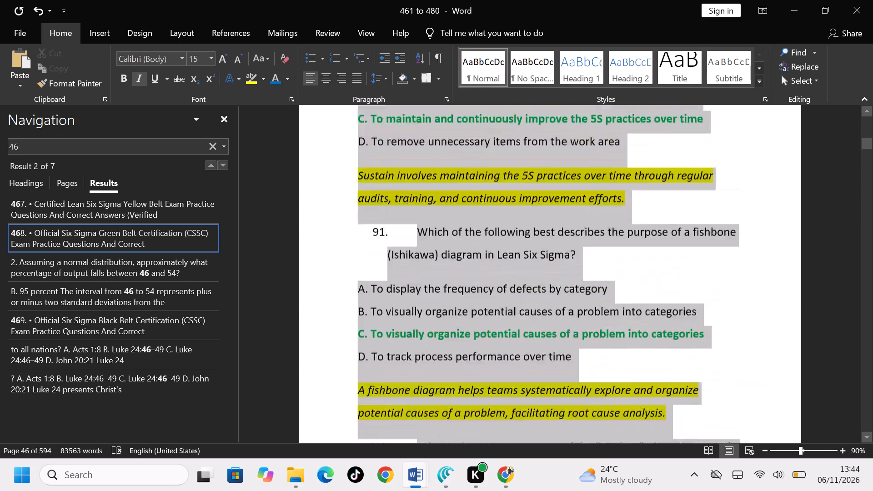
left_click_drag(390, 7, 381, 3)
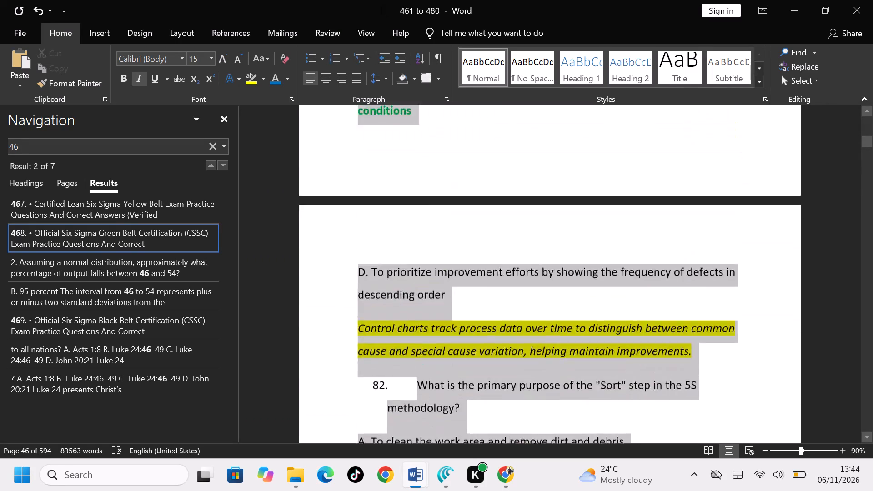
left_click_drag(381, 3, 391, 4)
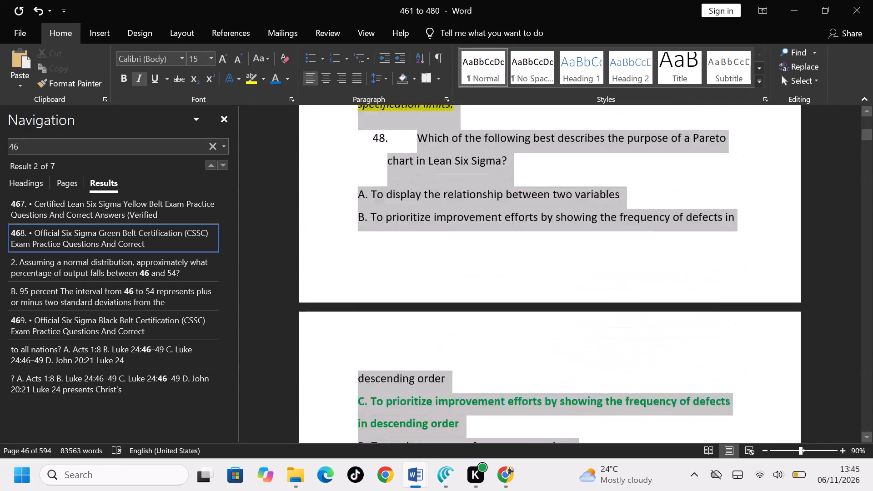
left_click_drag(391, 4, 390, 5)
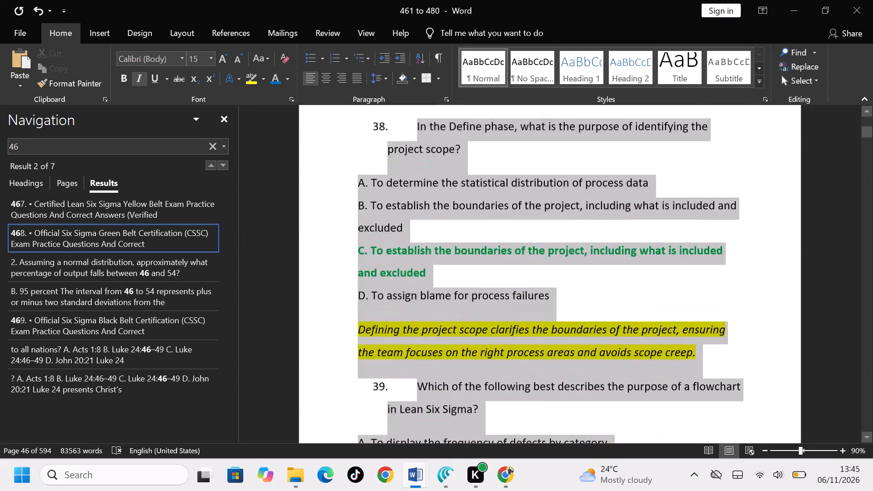
left_click_drag(390, 5, 390, 5)
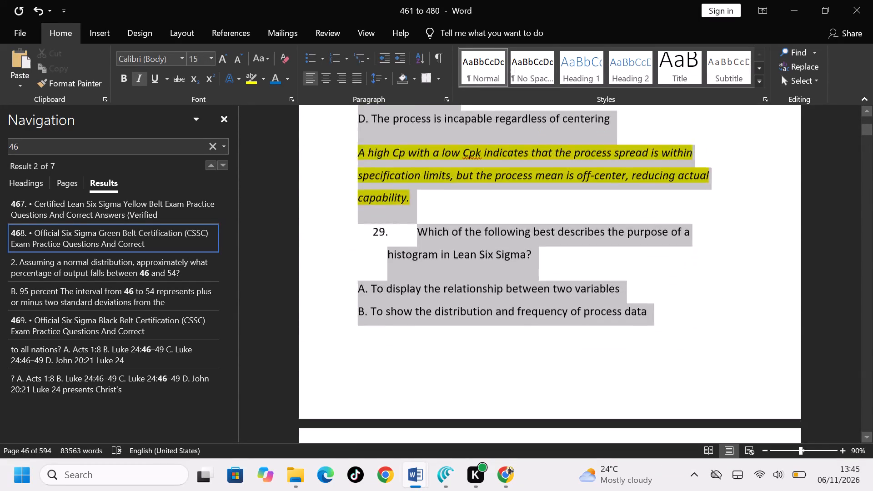
left_click_drag(390, 5, 385, 5)
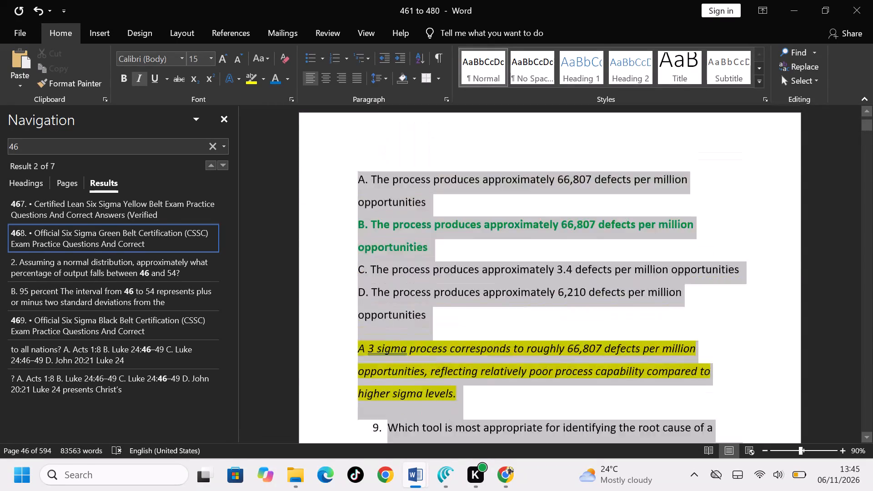
left_click_drag(385, 5, 336, 0)
scroll(385, 5, "left", 1)
key("ctrl+x")
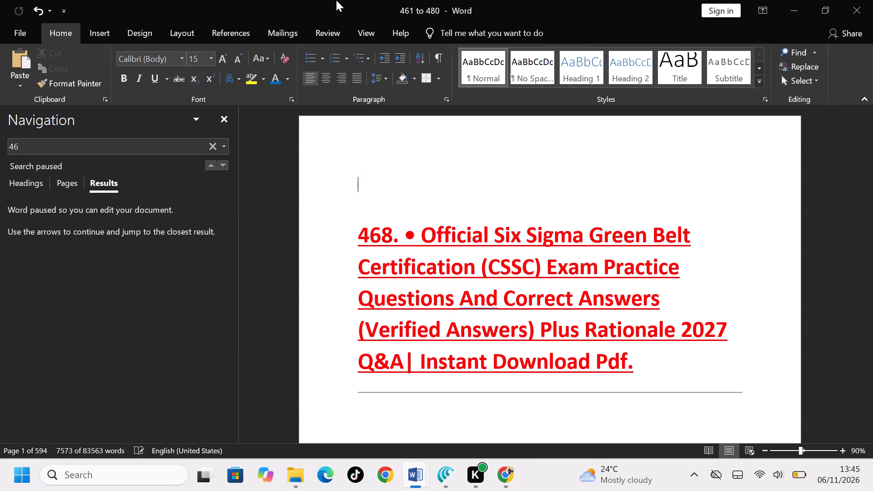
key("ctrl+n")
key("ctrl+v")
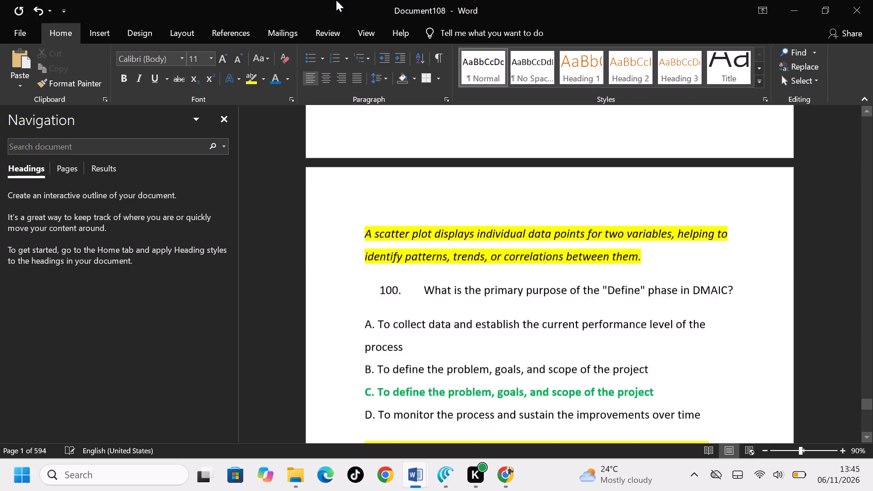
Search for 4 in the new document to reach the Yellow Belt title and cut the number "467." from its start.
left_click(125, 145)
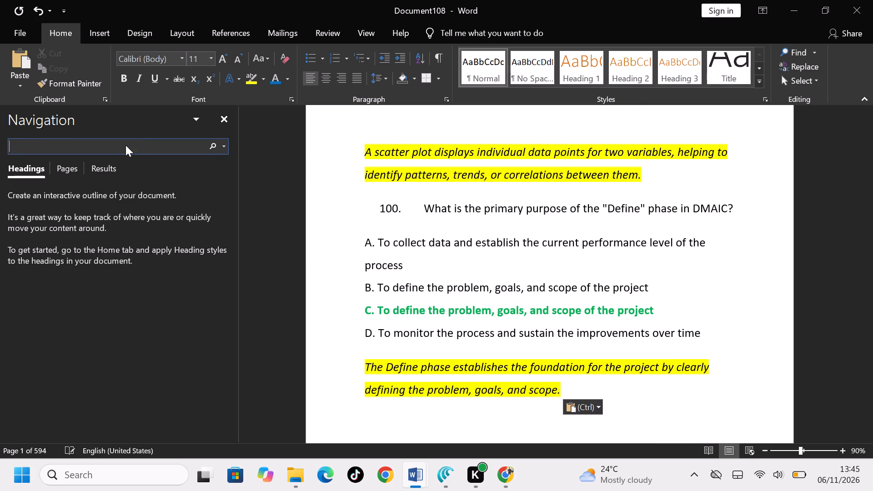
key("4")
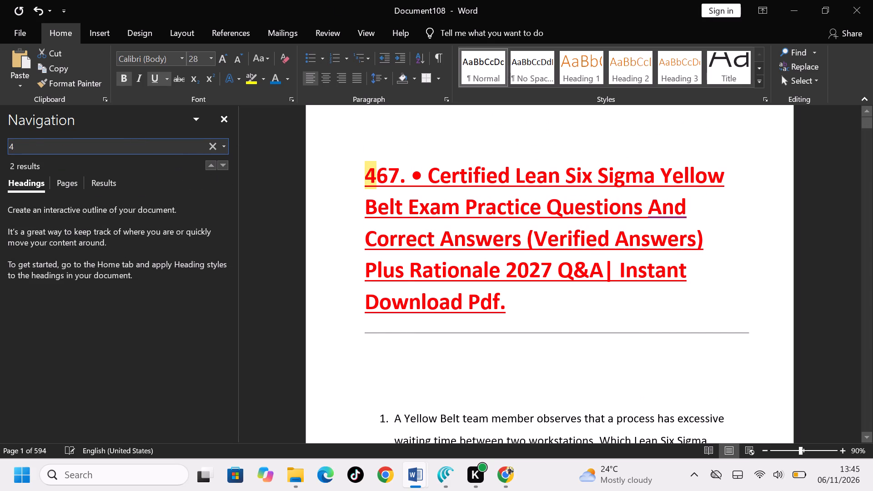
left_click(362, 172)
left_click_drag(362, 172, 397, 179)
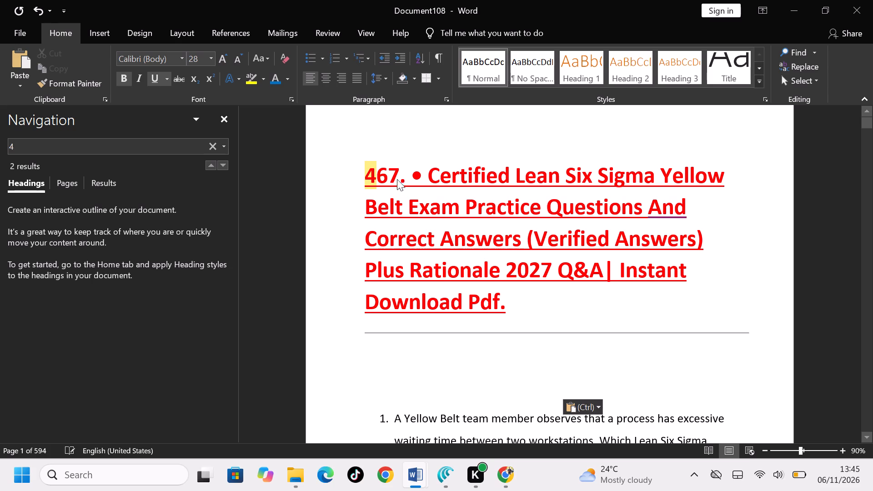
left_click_drag(397, 179, 406, 182)
key("ctrl+x")
Save the Yellow Belt exam as a PDF in New folder (2), appending "467." to the suggested file name, and close the document without saving.
key("ctrl+s")
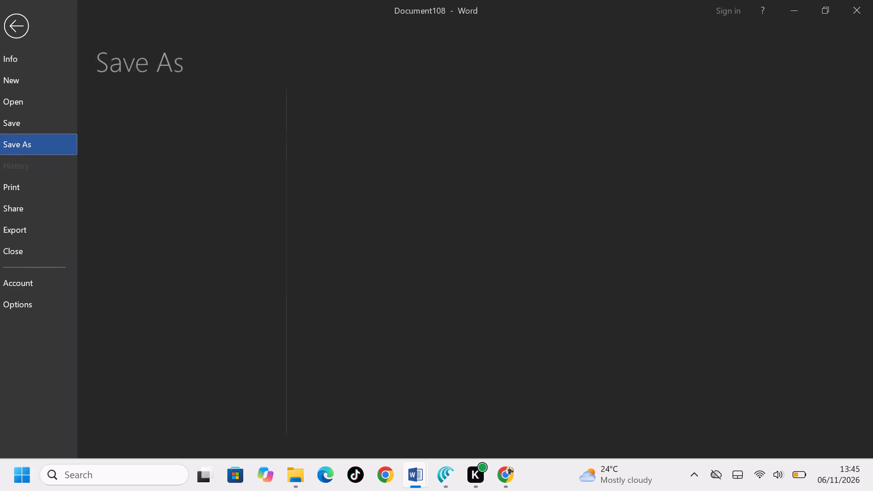
double_click(432, 121)
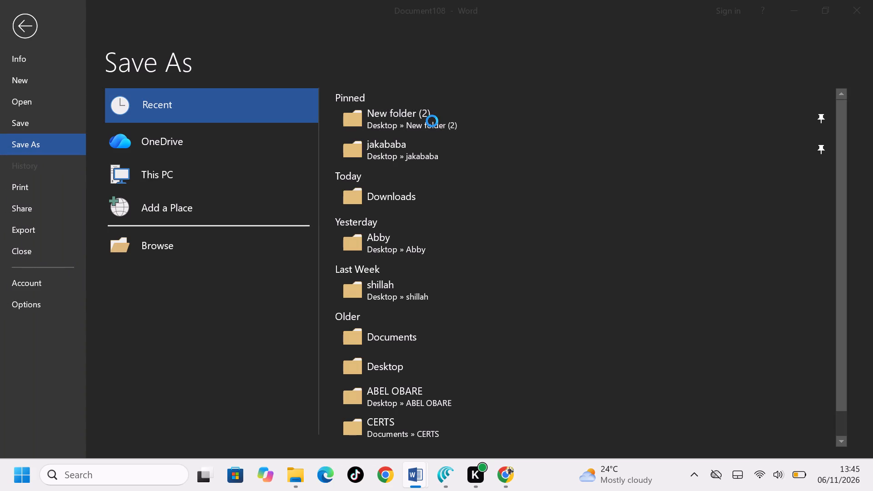
key("Right")
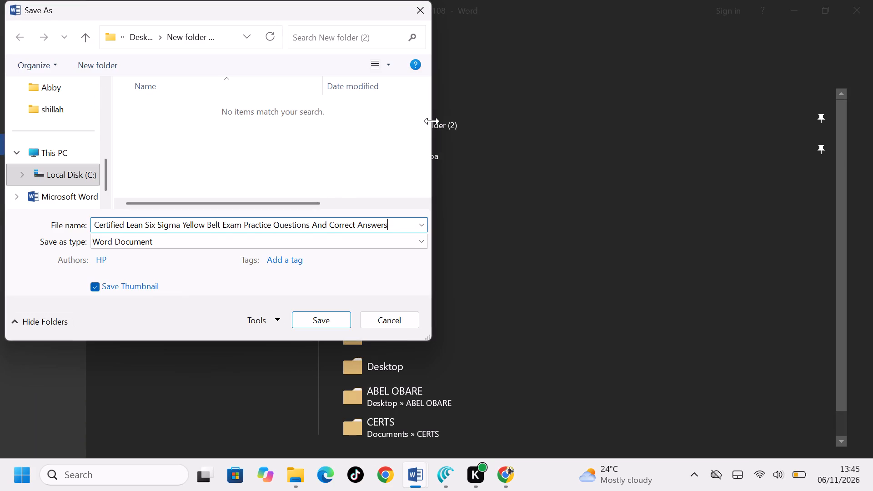
key("ctrl+v")
left_click(350, 236)
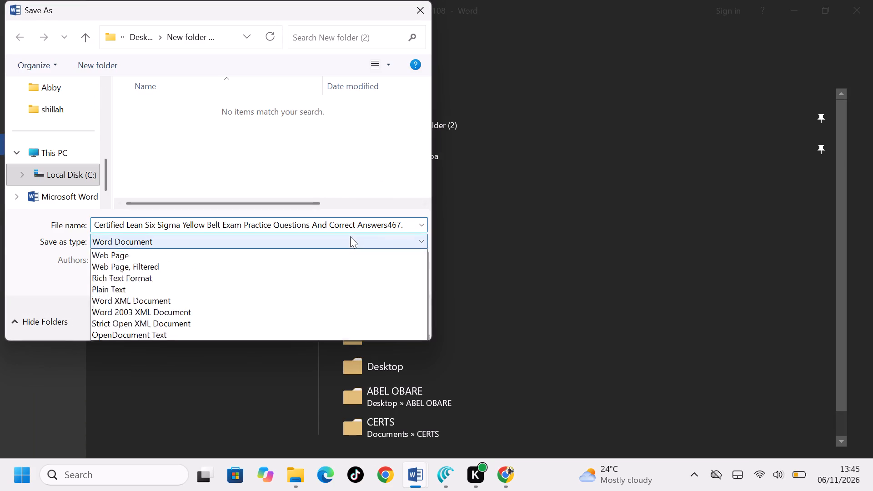
left_click(286, 321)
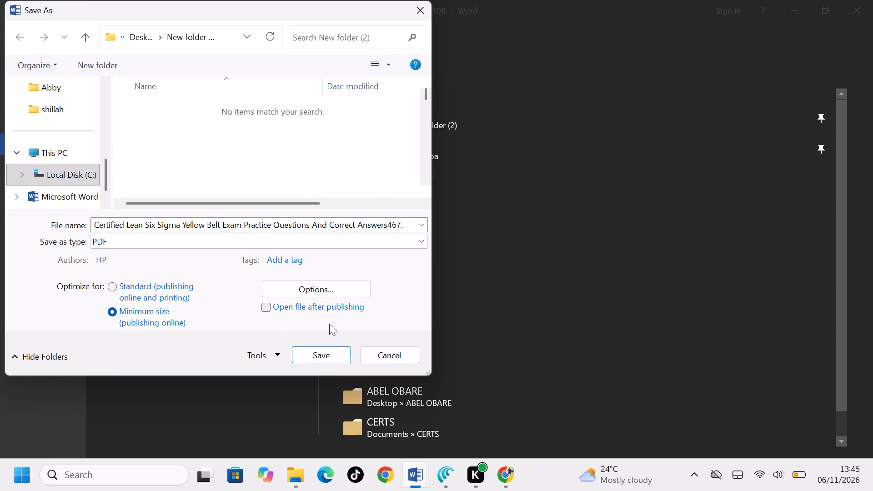
left_click(321, 359)
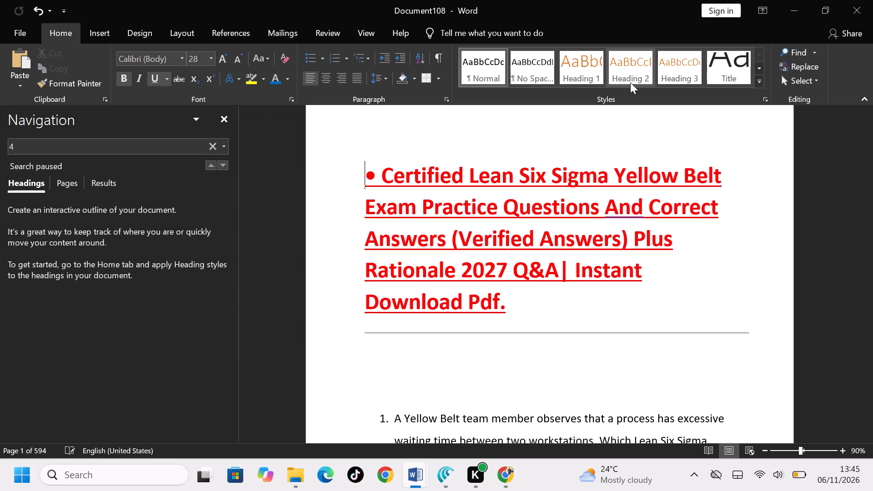
left_click(870, 0)
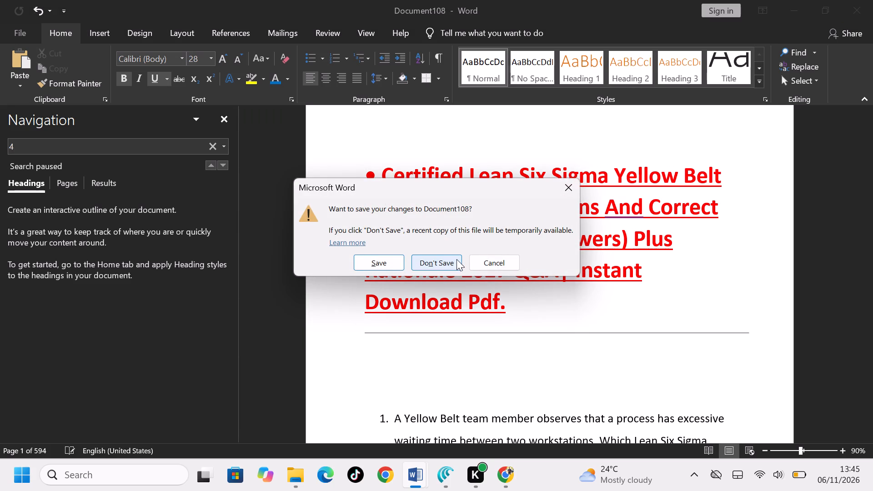
left_click(457, 259)
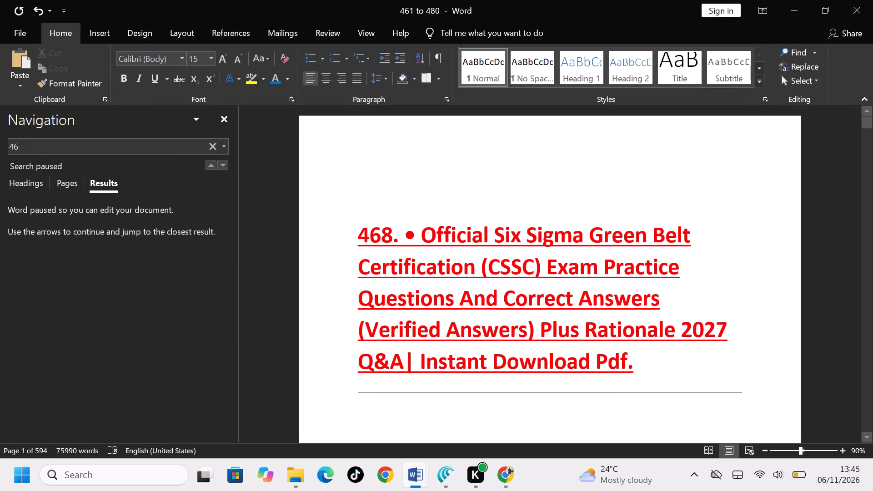
Delete the leftover blank lines above the 468 title in the 461 to 480 document.
key("Delete")
key("Delete")
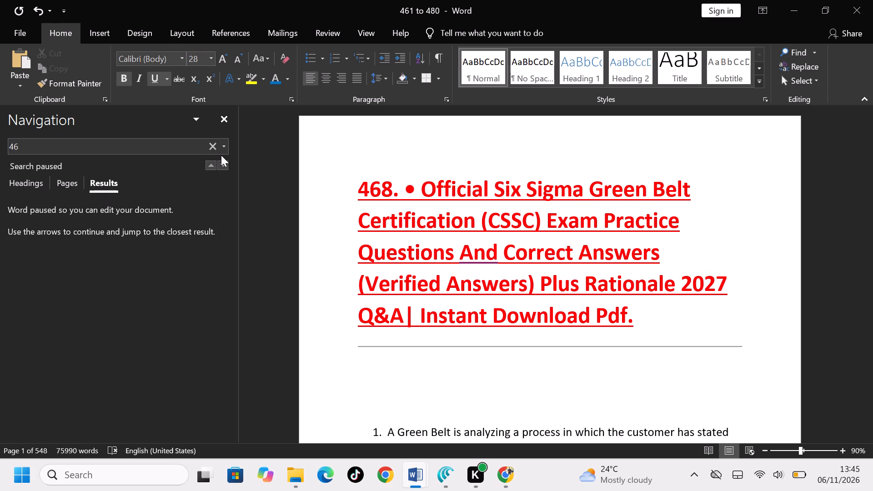
Locate the 469 title and move the 468 Official Six Sigma Green Belt (CSSC) exam preceding it into a new blank document.
left_click(226, 165)
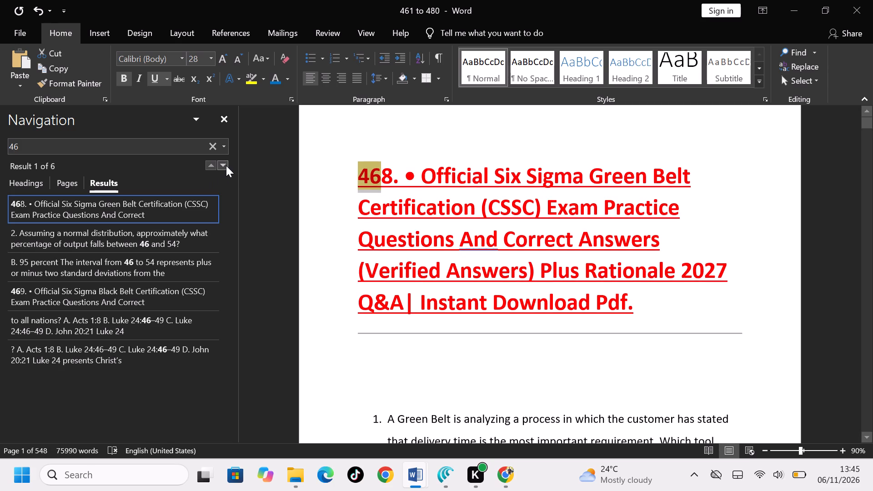
left_click(226, 165)
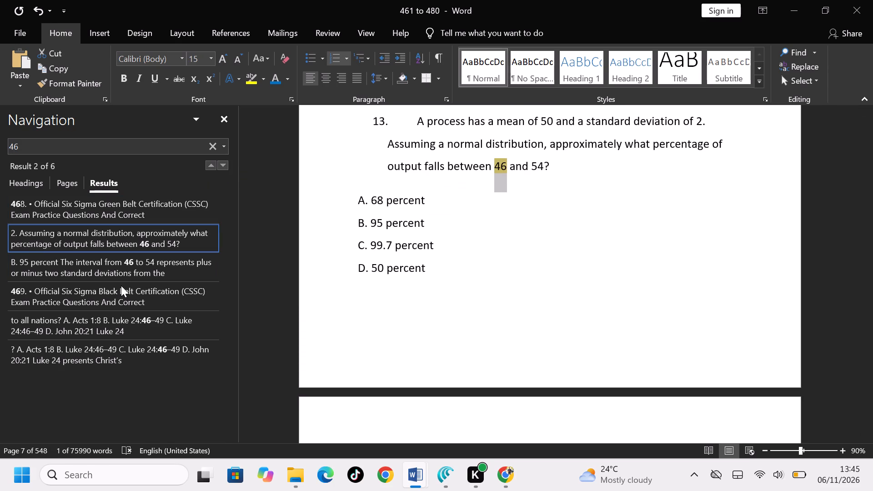
left_click(119, 287)
scroll(412, 285, "up", 2)
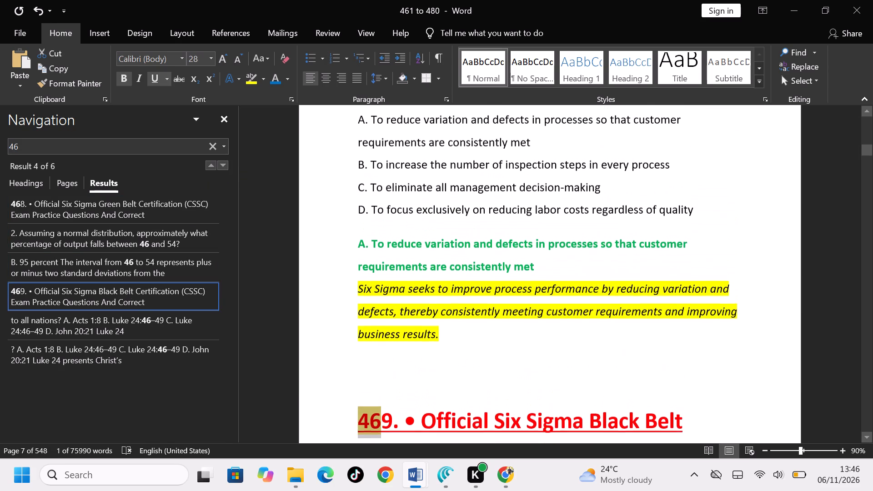
left_click(474, 339)
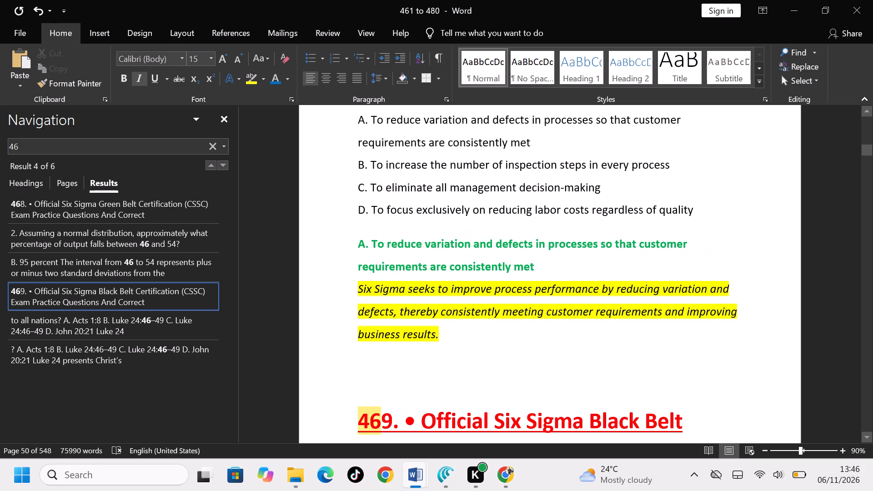
left_click(474, 339)
scroll(318, 91, "down", 1)
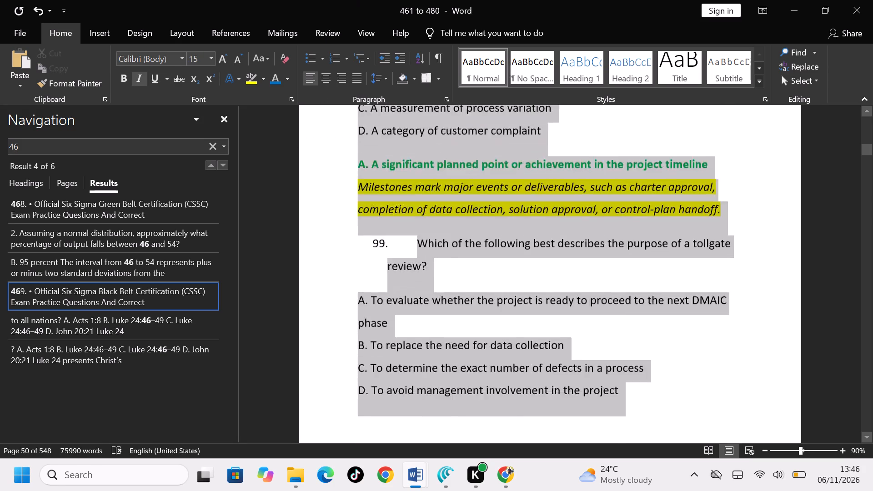
scroll(357, 0, "down", 1)
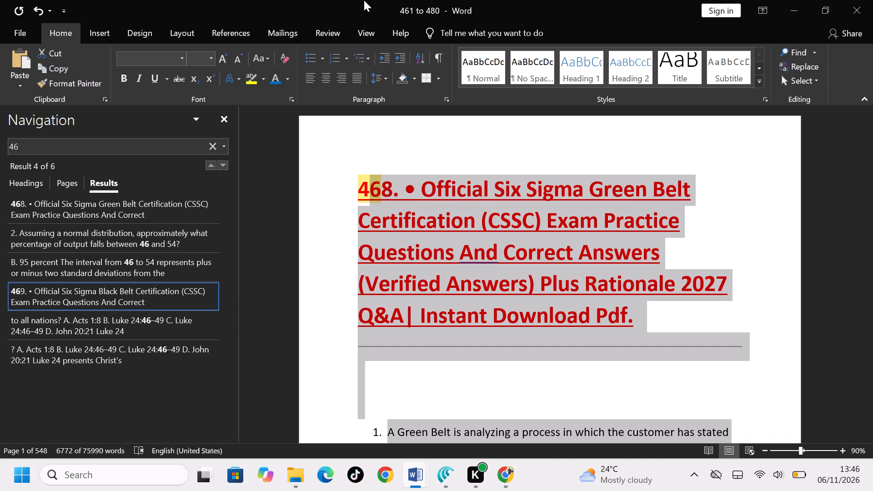
key("ctrl+x")
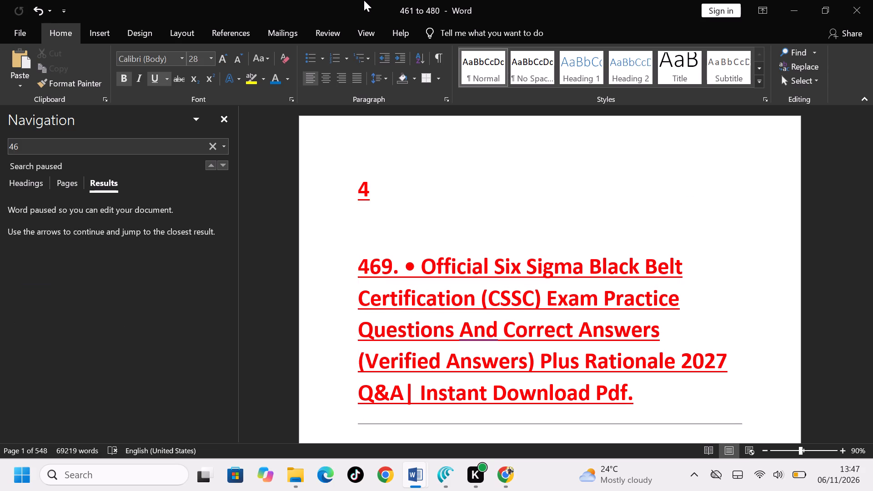
key("ctrl+n")
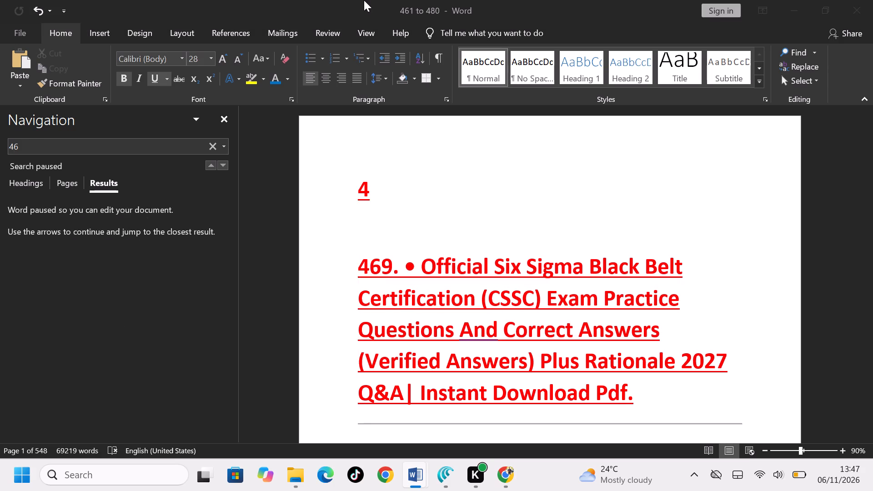
key("ctrl+v")
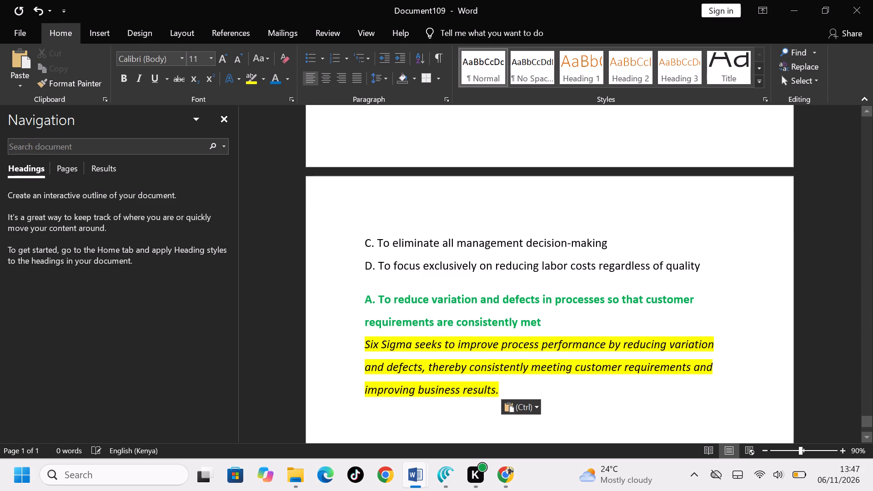
Search for 6 to reach the new document's title start, and cut the stray "4" left above the 469 title in the 461 to 480 document.
left_click(181, 147)
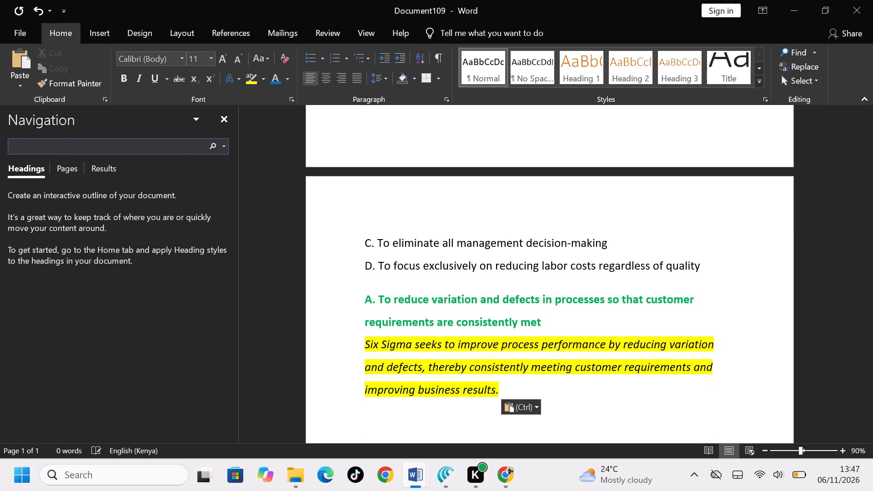
key("6")
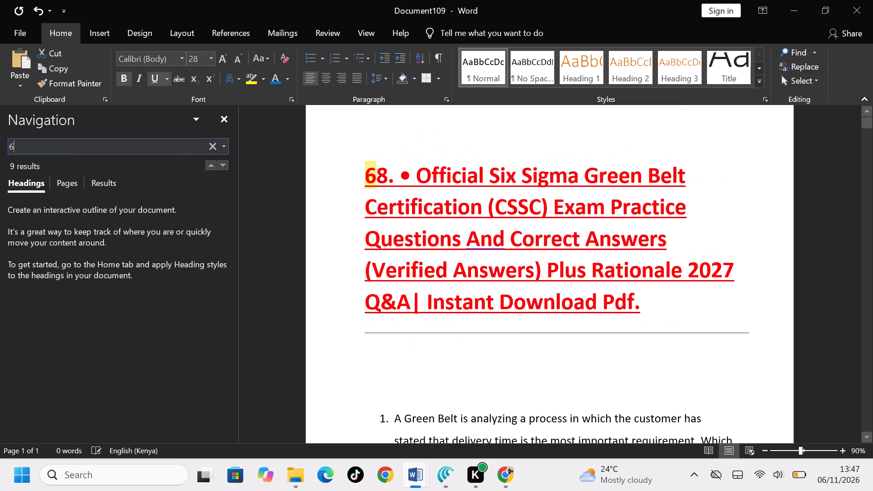
left_click(363, 170)
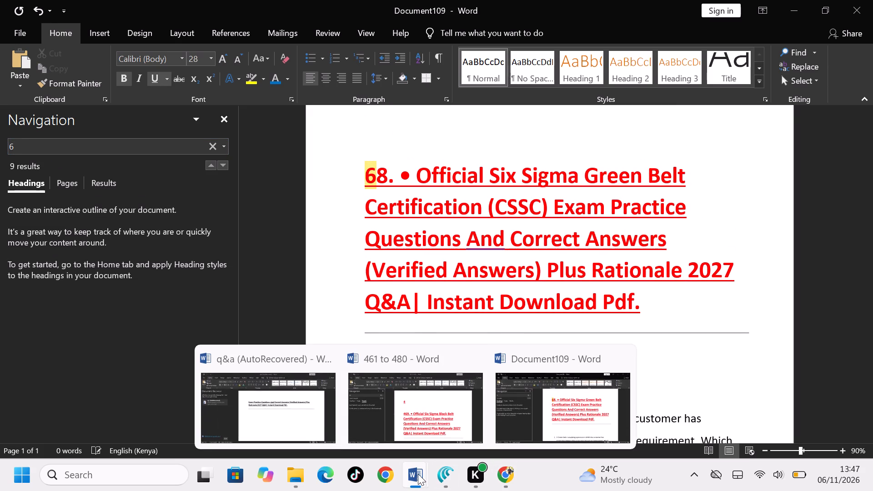
left_click(411, 430)
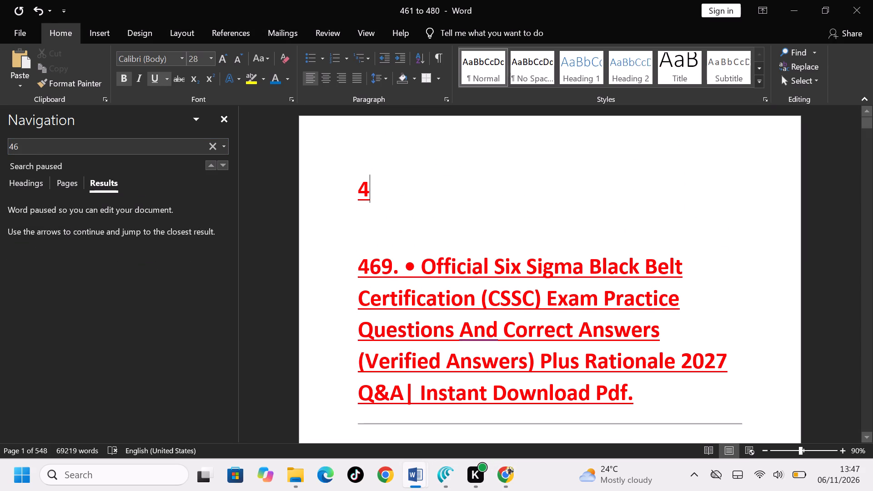
left_click_drag(386, 203, 335, 190)
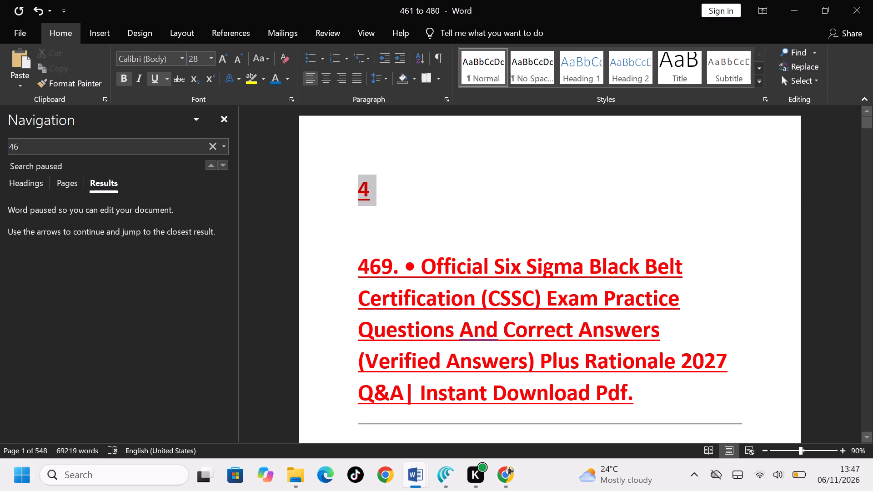
left_click_drag(335, 190, 333, 190)
key("ctrl+x")
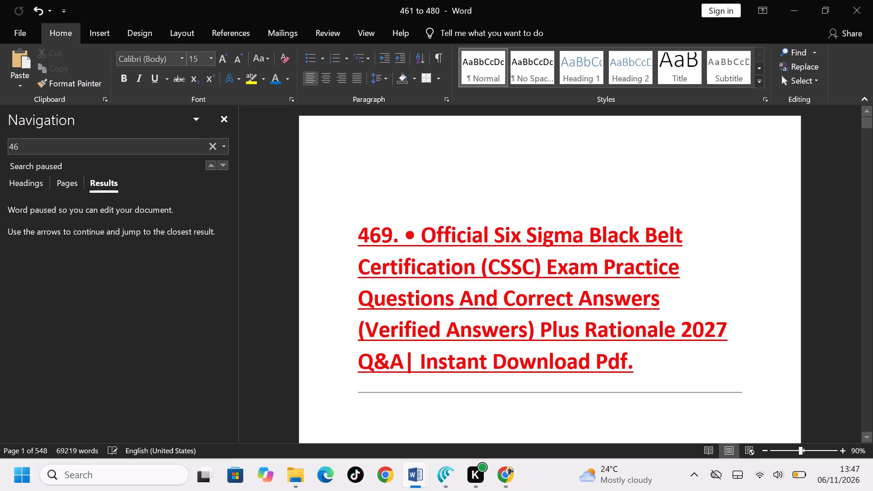
Delete the leftover blank lines above the 469 title in the 461 to 480 document.
key("BackSpace")
key("BackSpace")
key("BackSpace")
key("Delete")
key("Delete")
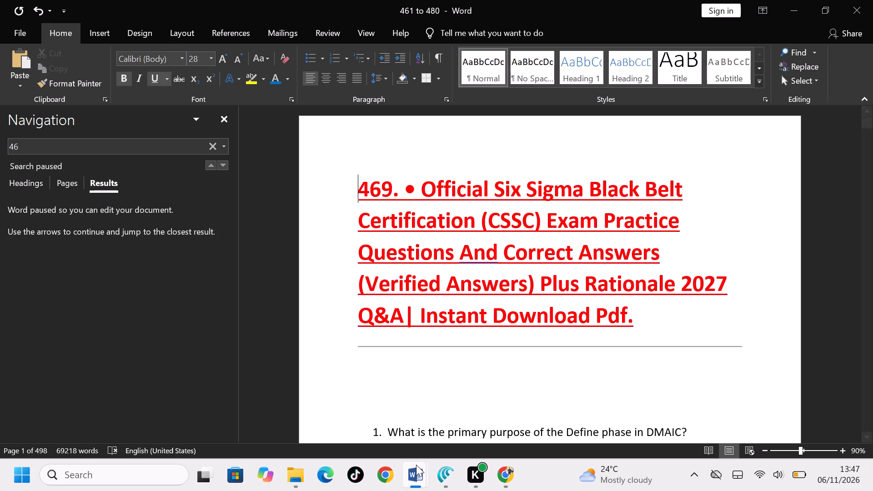
Paste the missing "4" before "68." in the new document's Green Belt title and join it onto the same line.
left_click(550, 397)
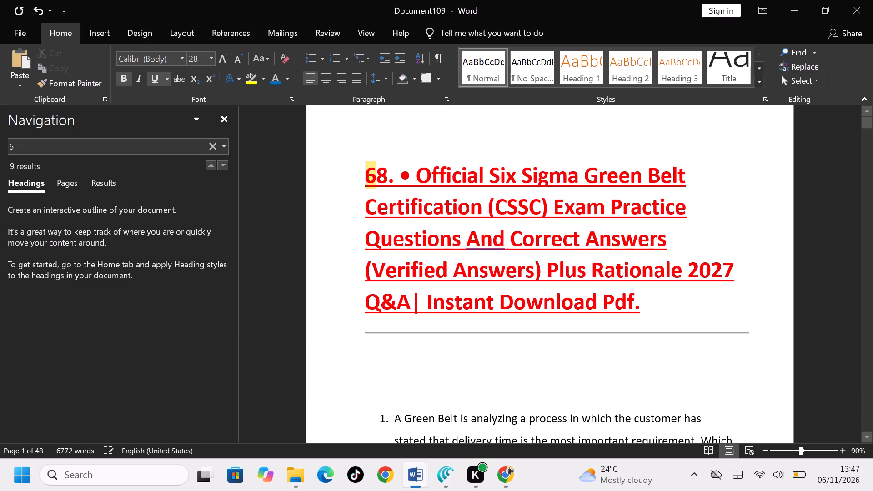
key("ctrl+v")
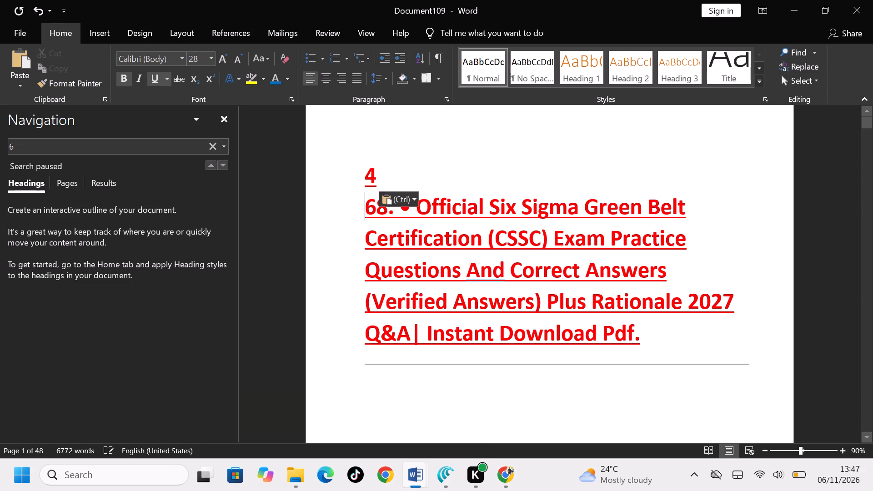
key("BackSpace")
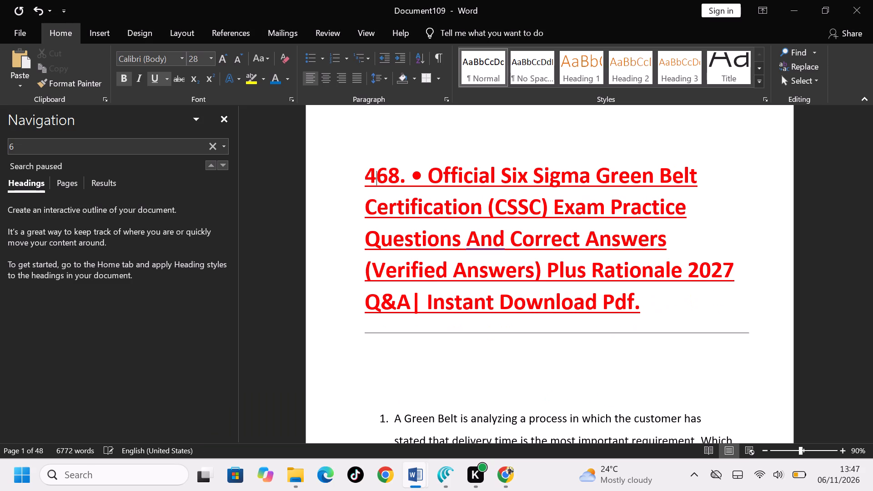
Cut the number "468." from the start of the Green Belt (CSSC) title.
left_click(356, 170)
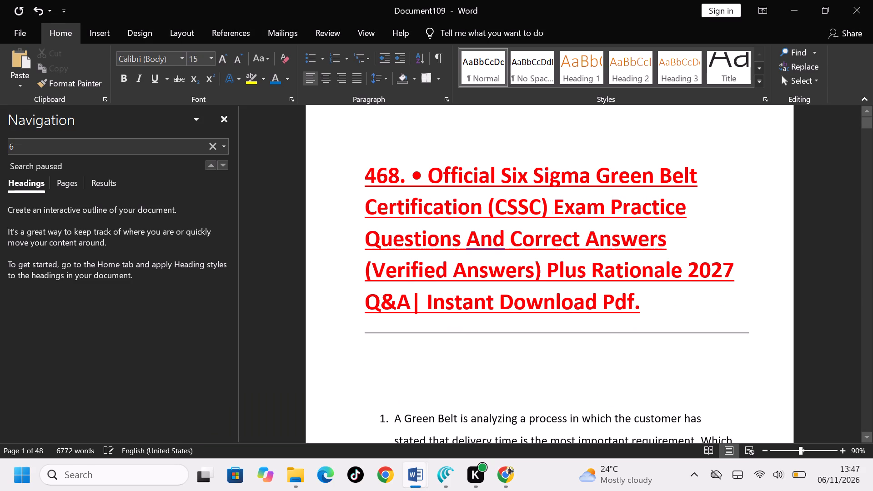
left_click_drag(360, 170, 359, 175)
scroll(360, 172, "right", 1)
left_click_drag(359, 175, 403, 180)
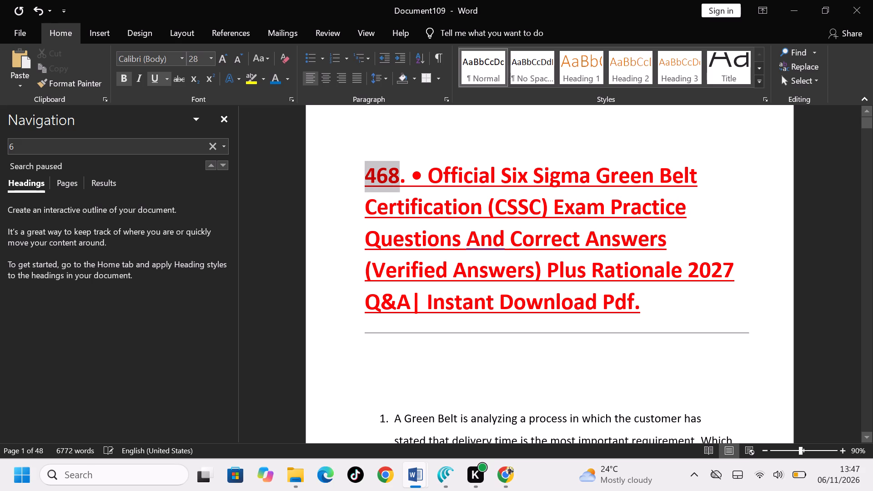
left_click_drag(403, 180, 406, 181)
key("ctrl+x")
Save the Green Belt exam as a PDF named "Official Six Sigma Green Belt Certification468." in New folder (2), and close its document without saving.
key("ctrl+s")
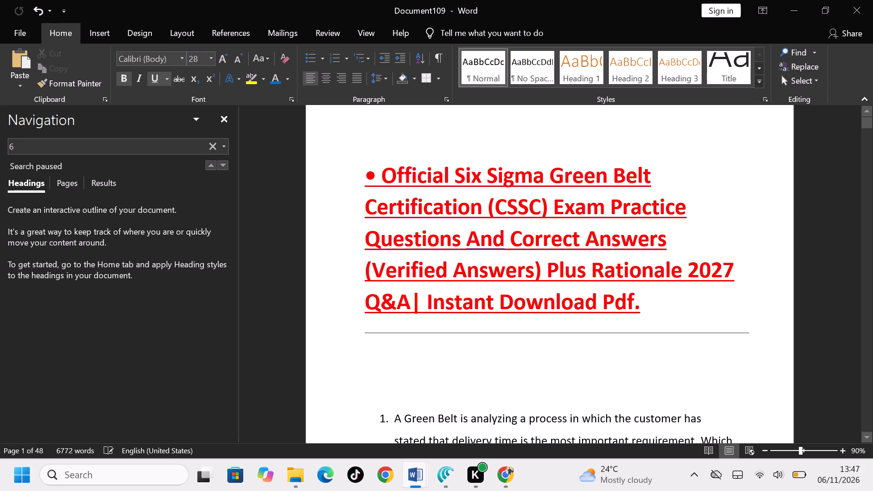
double_click(404, 125)
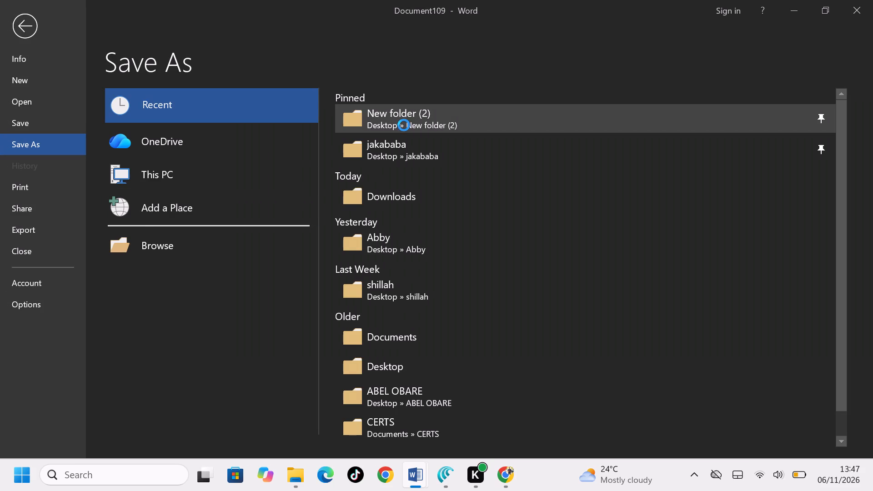
key("Right")
key("ctrl+v")
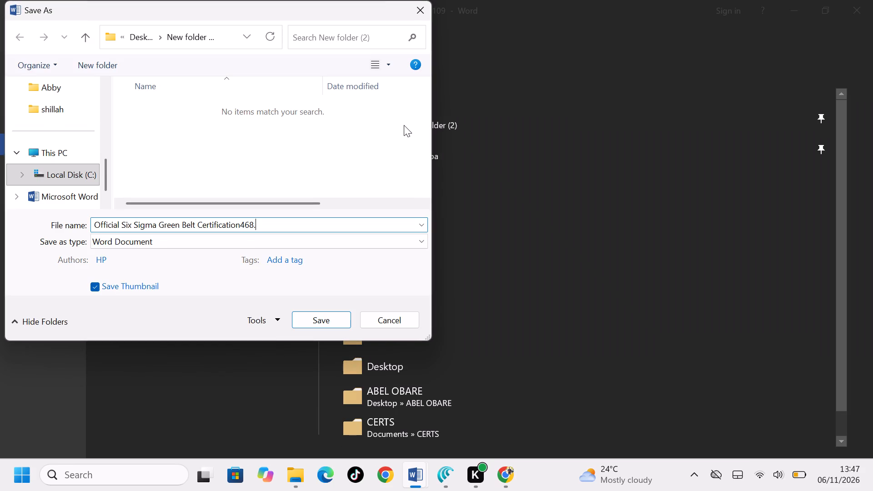
left_click(305, 240)
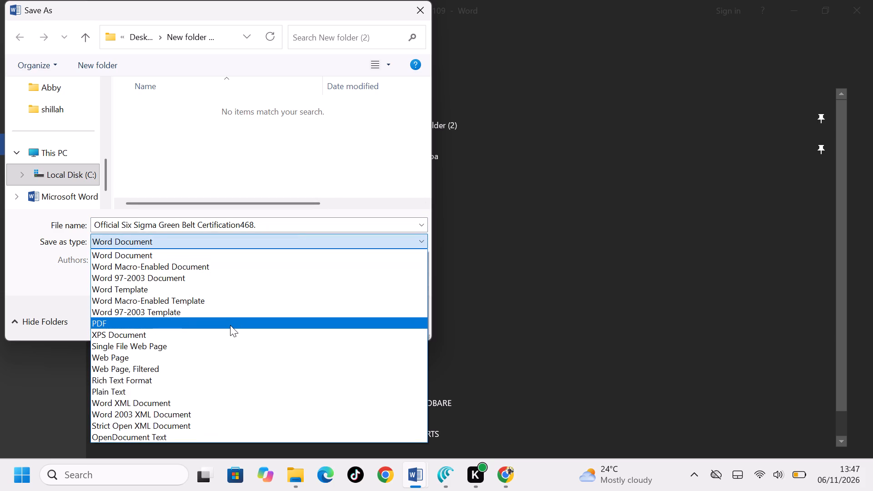
left_click(230, 325)
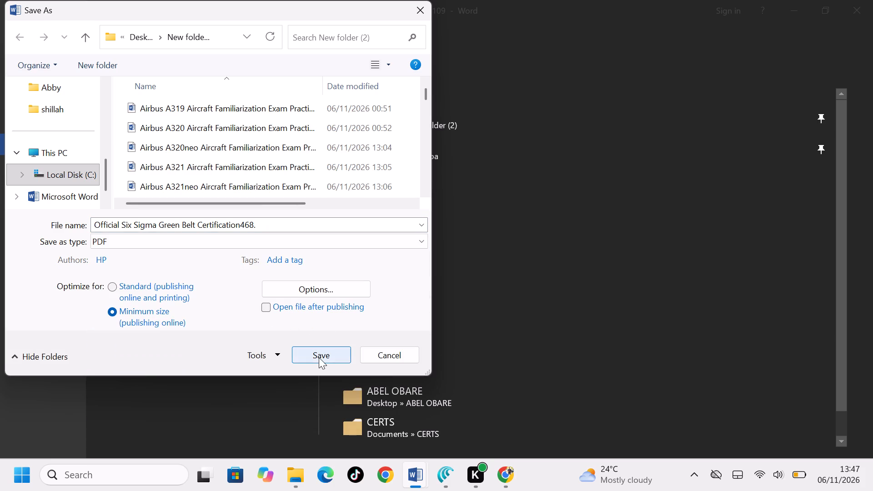
left_click(319, 357)
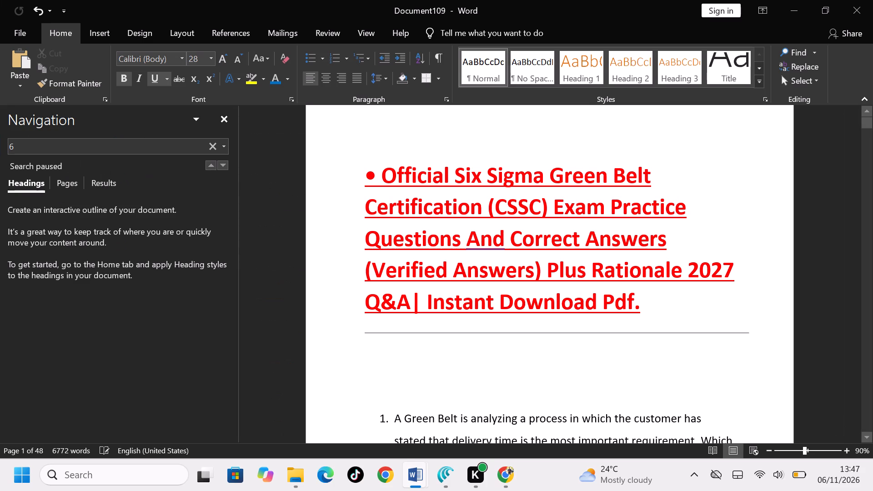
left_click(872, 0)
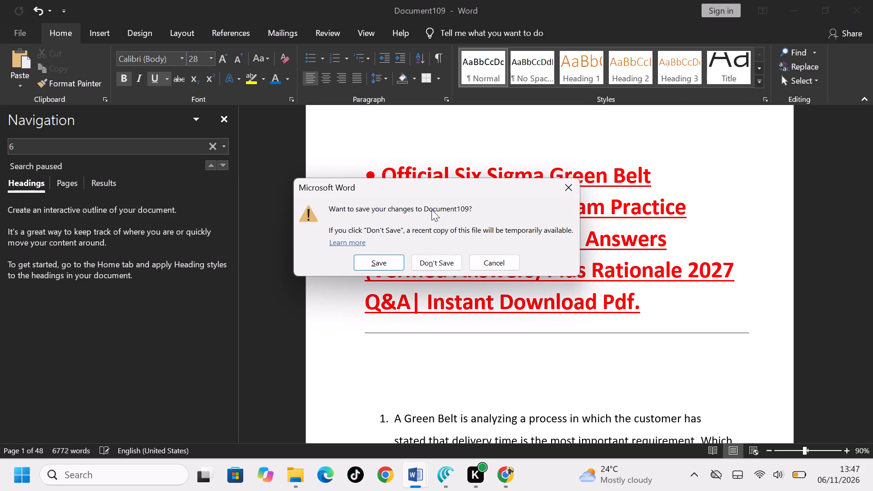
left_click(433, 257)
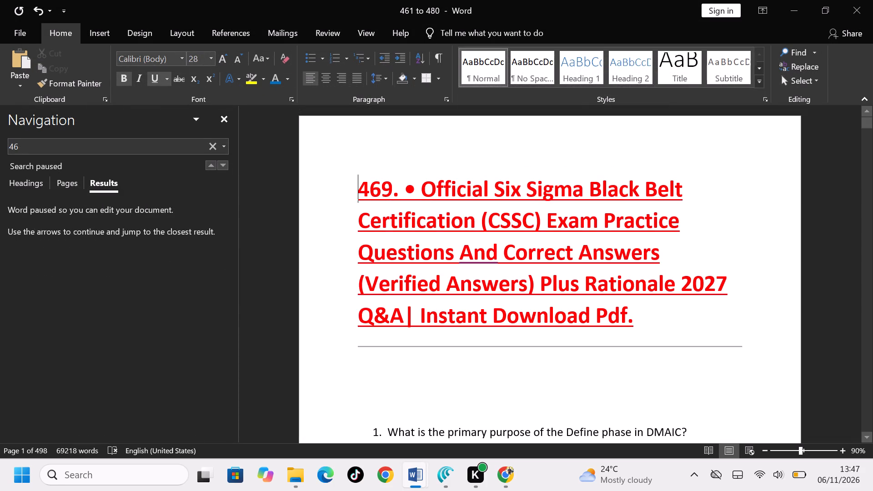
Search for 47 to find where exam 469 ends, and move the whole Black Belt exam from 461 to 480 into a new document.
left_click(154, 145)
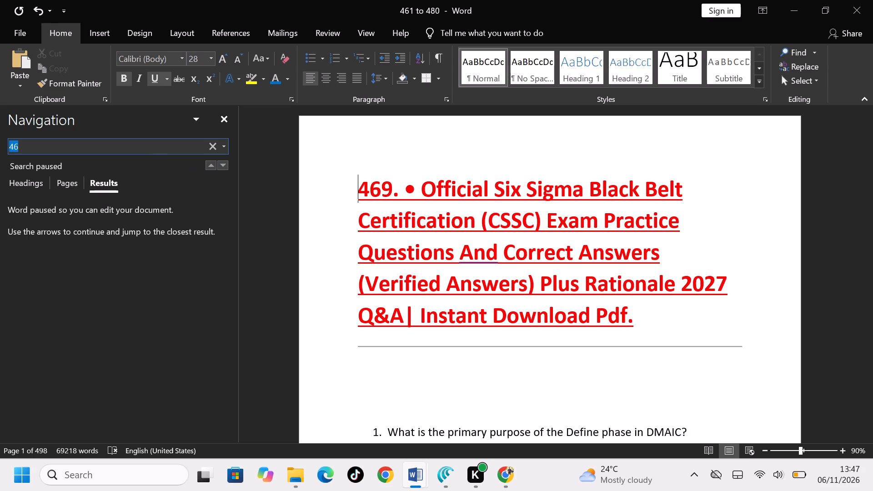
type("47")
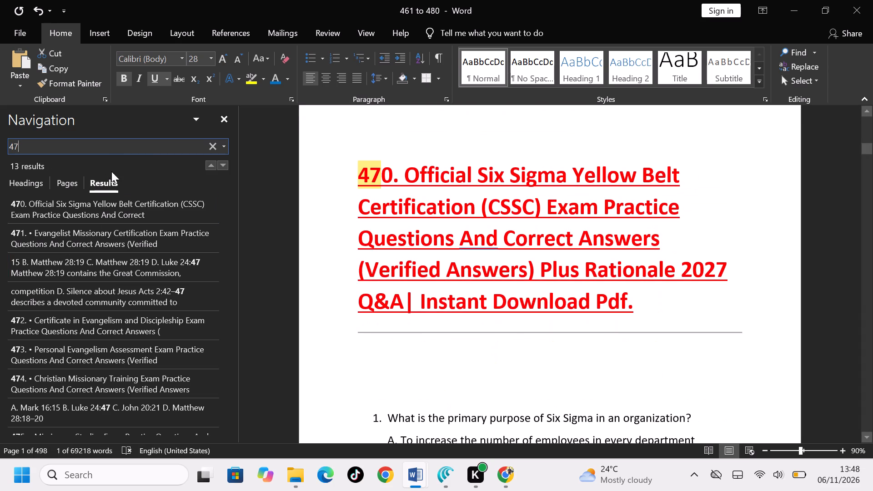
scroll(445, 191, "up", 1)
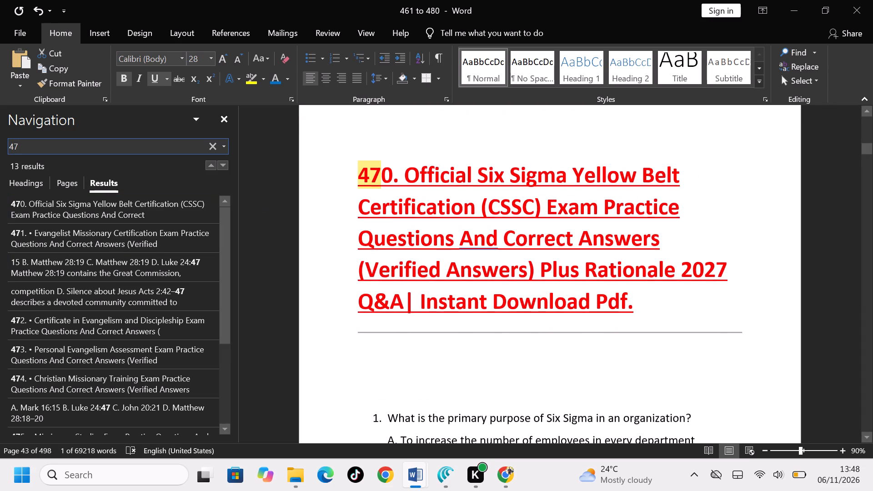
scroll(445, 191, "up", 1)
left_click(619, 211)
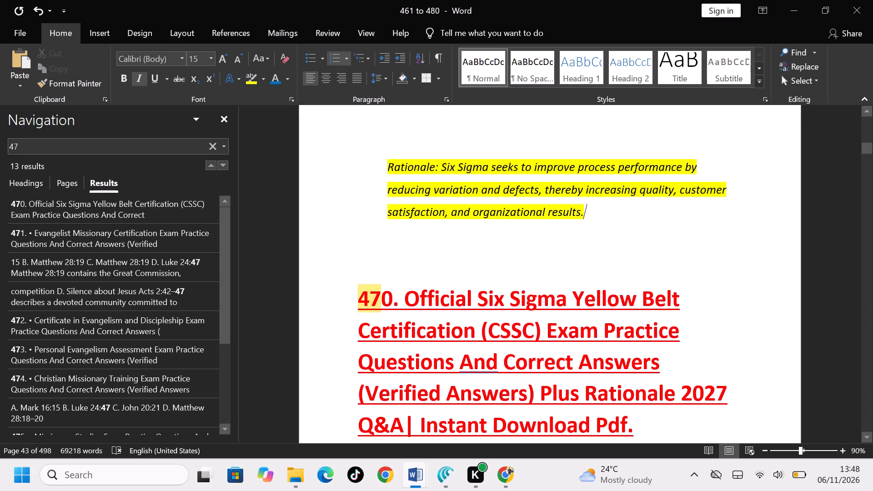
left_click_drag(619, 211, 384, 0)
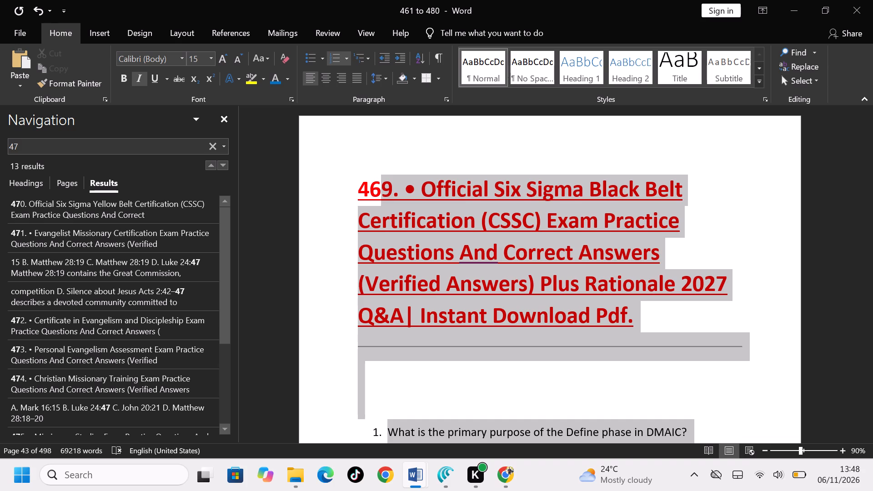
left_click_drag(384, 0, 262, 0)
scroll(361, 2, "left", 1)
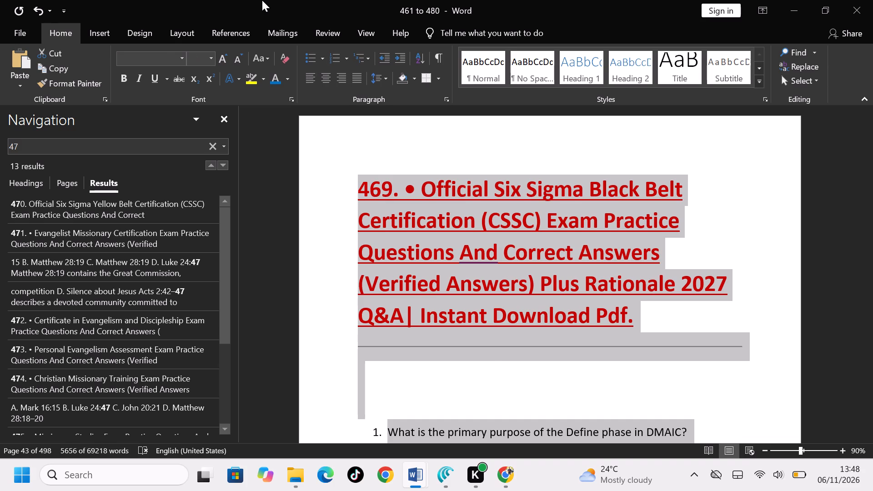
key("ctrl+x")
key("ctrl+n")
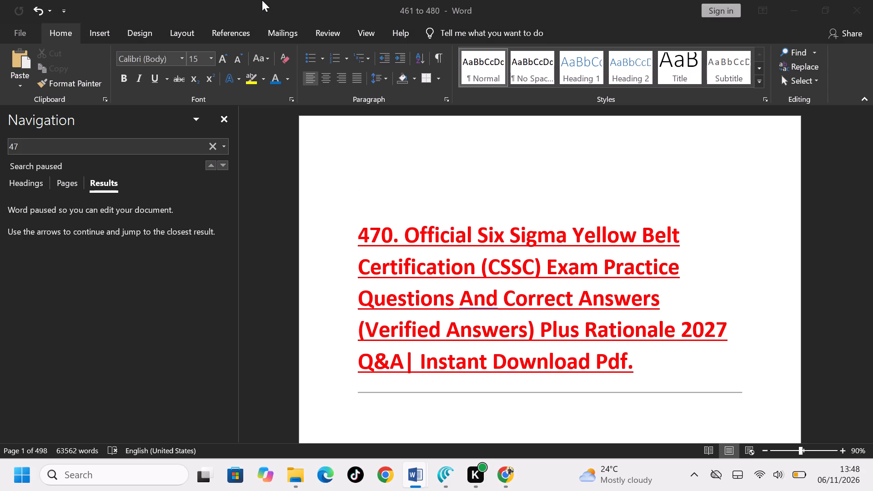
key("ctrl+v")
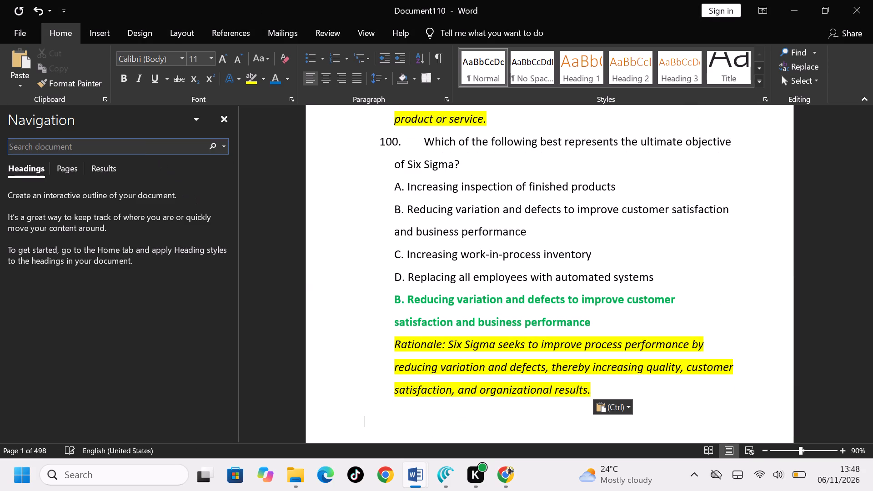
Search for 4 to reach the new document's title, and cut the number "469." from the start of the Black Belt (CSSC) title.
left_click(140, 145)
key("4")
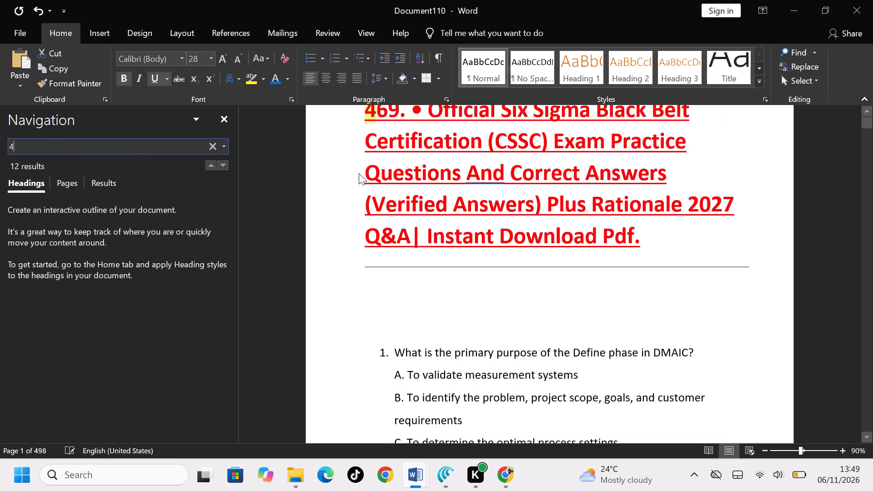
left_click(363, 165)
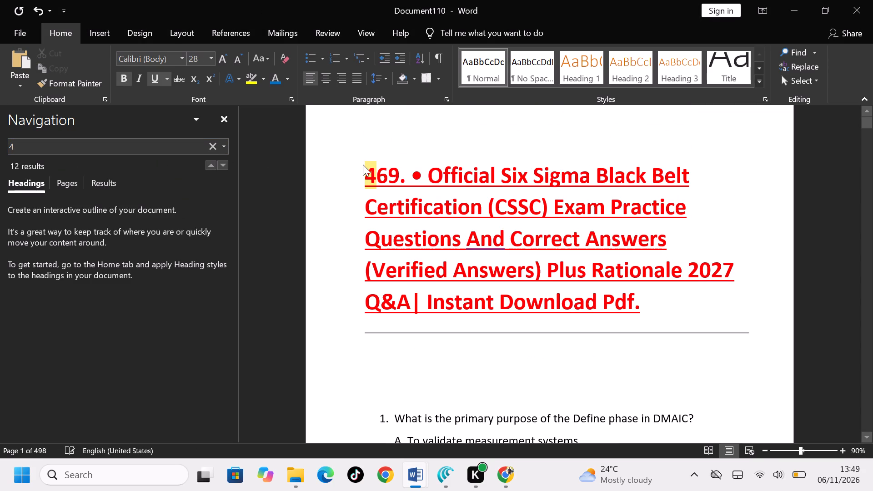
left_click_drag(363, 165, 411, 181)
scroll(363, 165, "right", 1)
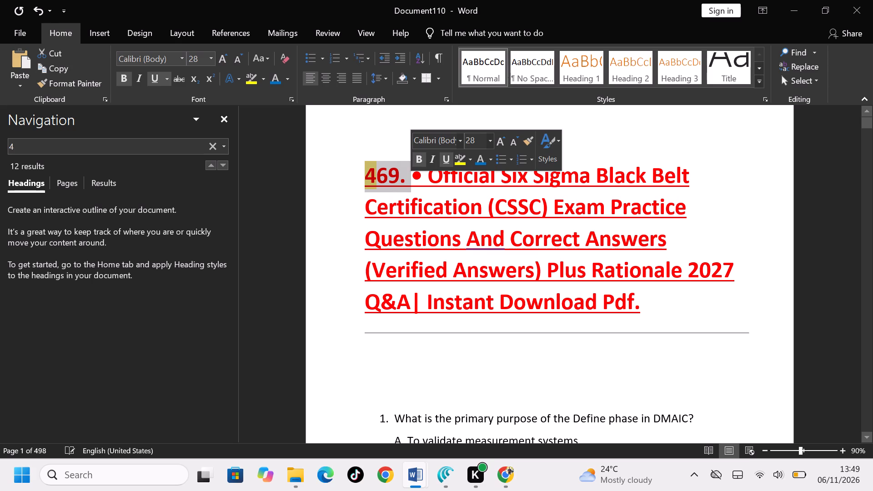
key("ctrl+x")
Save the Black Belt exam as a PDF named "Official Six Sigma Black Belt Certification469." in New folder (2), and close its document without saving.
key("ctrl+s")
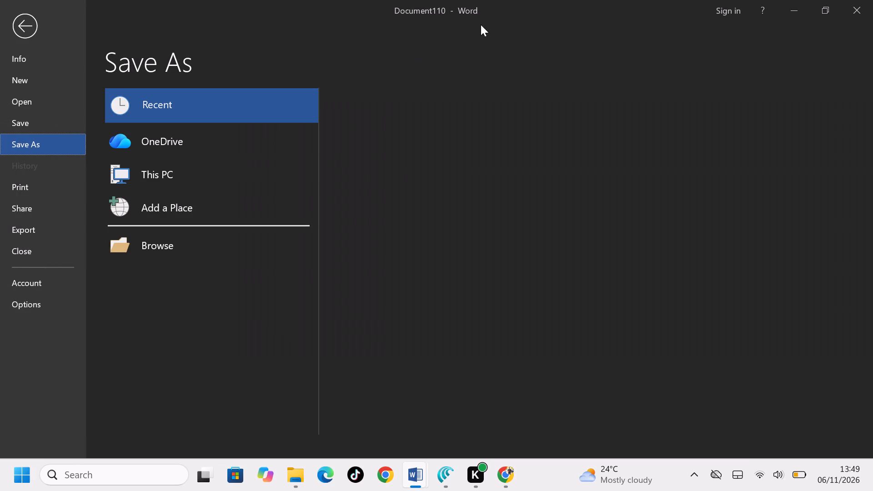
double_click(418, 109)
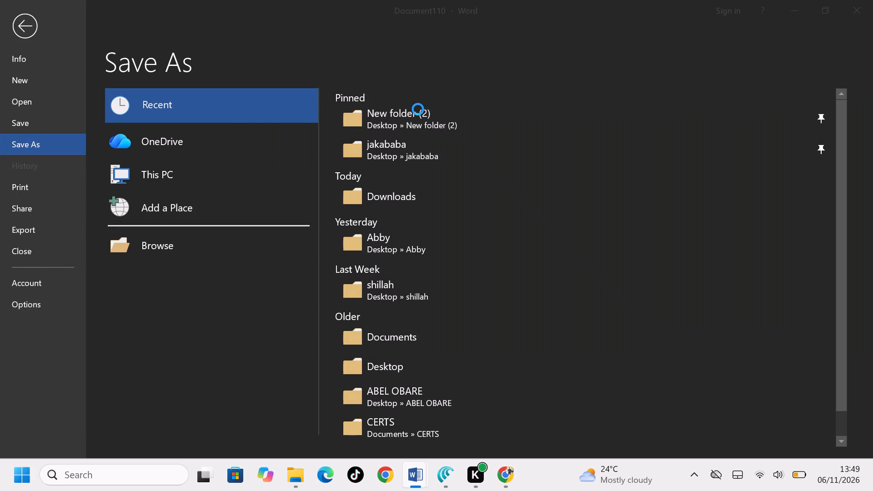
key("Right")
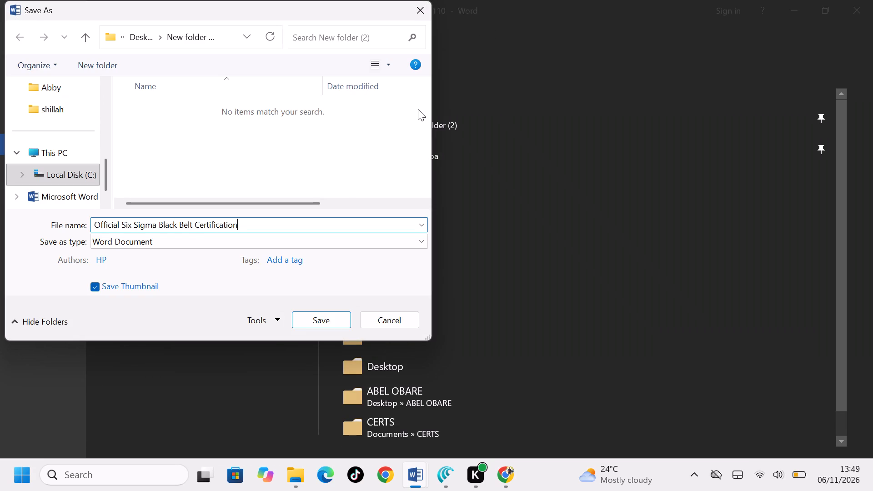
key("ctrl+v")
left_click(329, 248)
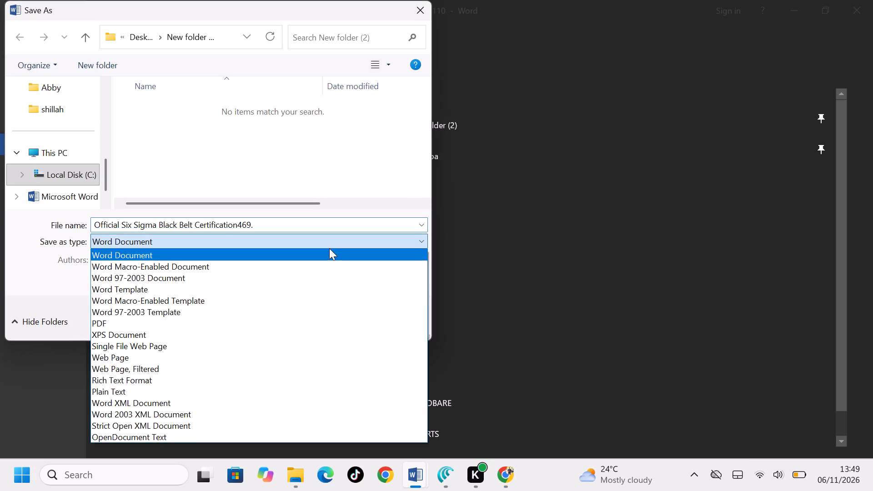
left_click(254, 322)
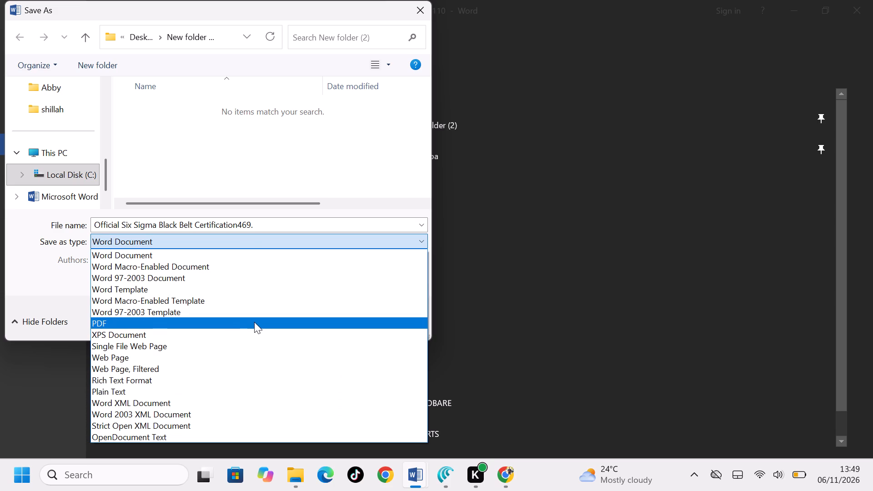
left_click(312, 353)
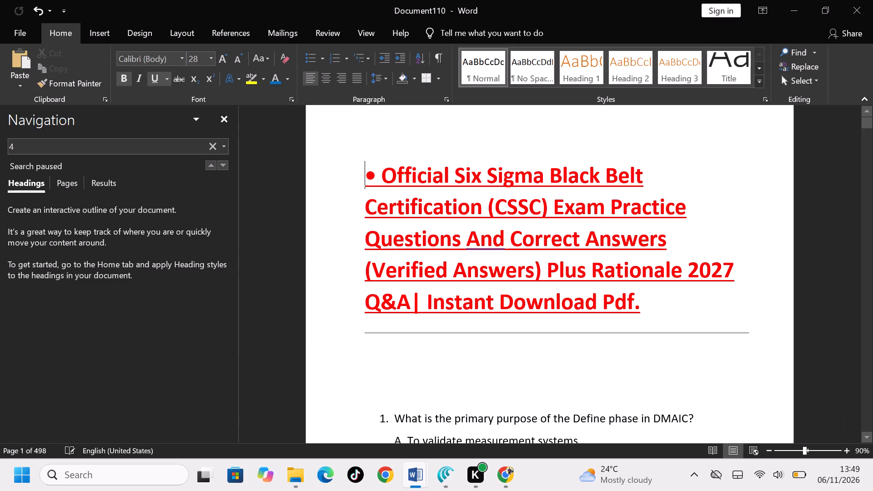
left_click(872, 0)
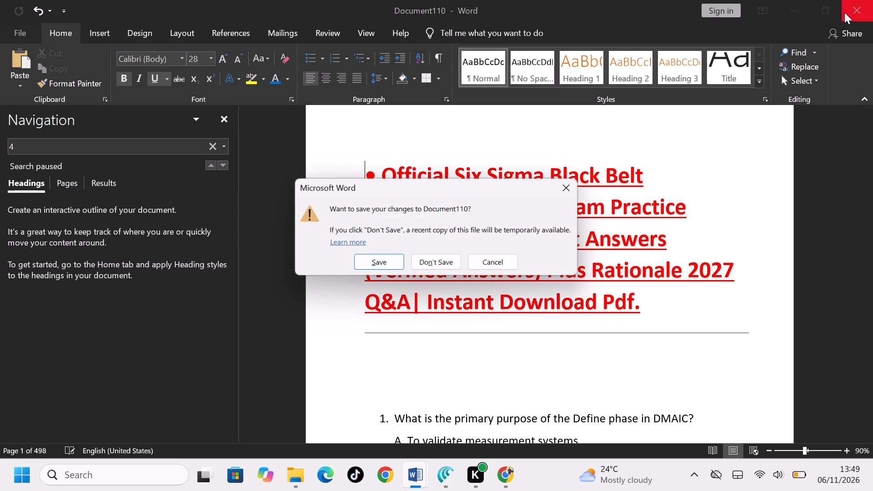
left_click(429, 257)
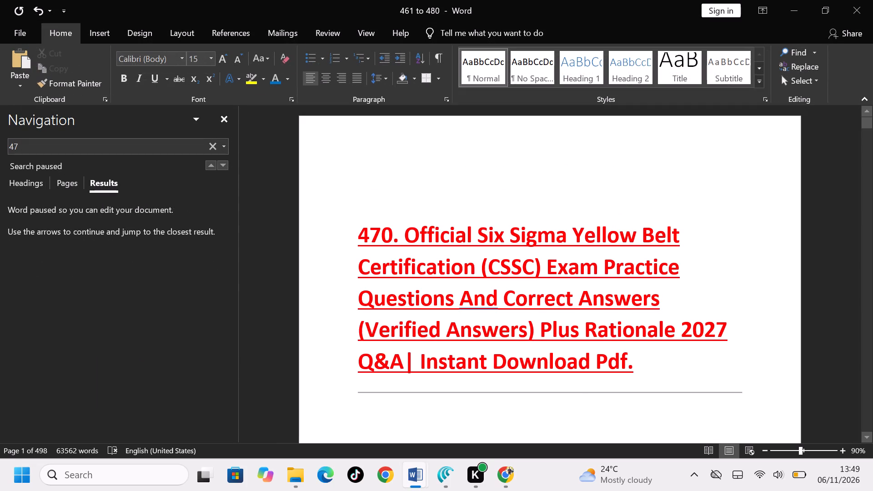
Delete the leftover blank lines above the 470 title in the 461 to 480 document.
key("Delete")
key("Delete")
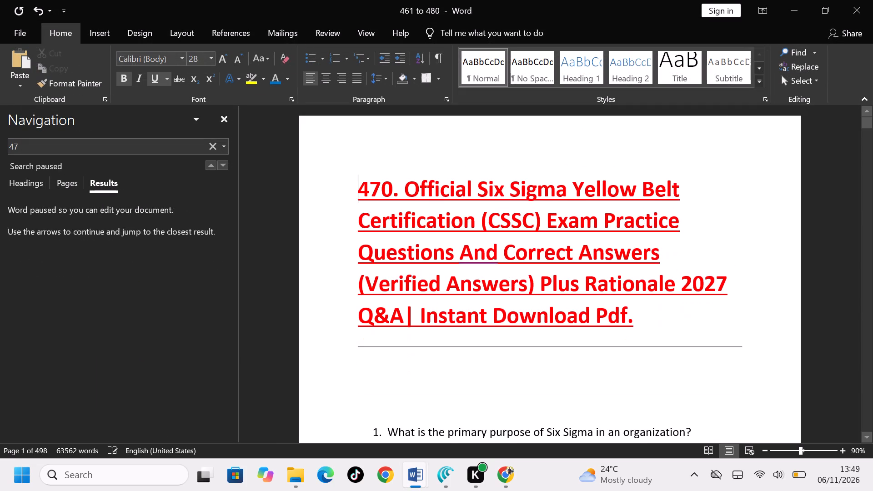
Go to the 471 title match and move the whole 470 Yellow Belt exam above it into a new document.
left_click(225, 163)
left_click(225, 163)
scroll(389, 231, "up", 1)
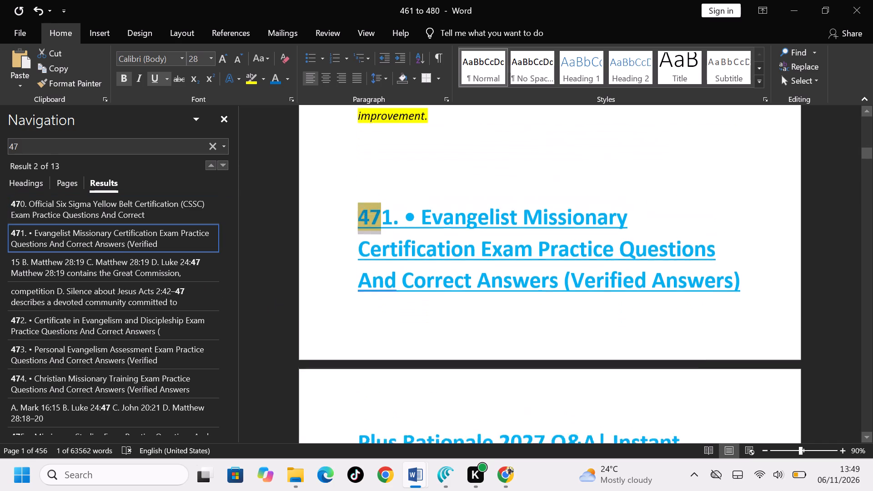
scroll(389, 231, "up", 1)
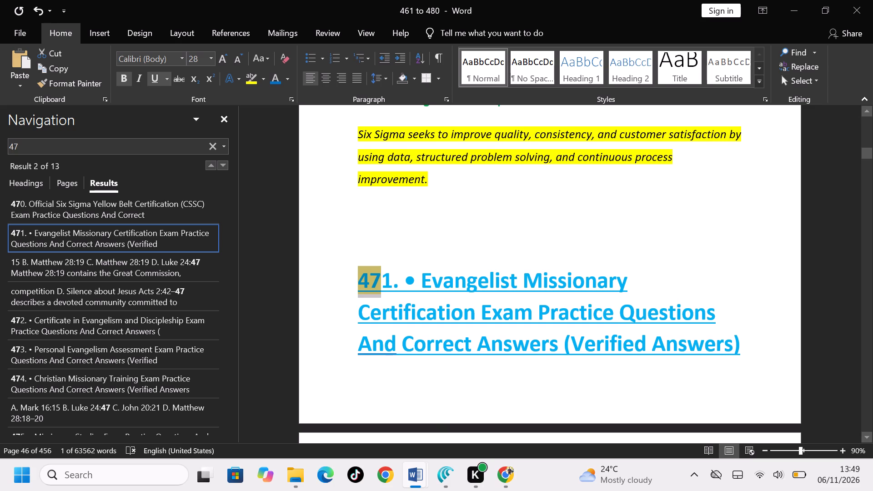
left_click(463, 190)
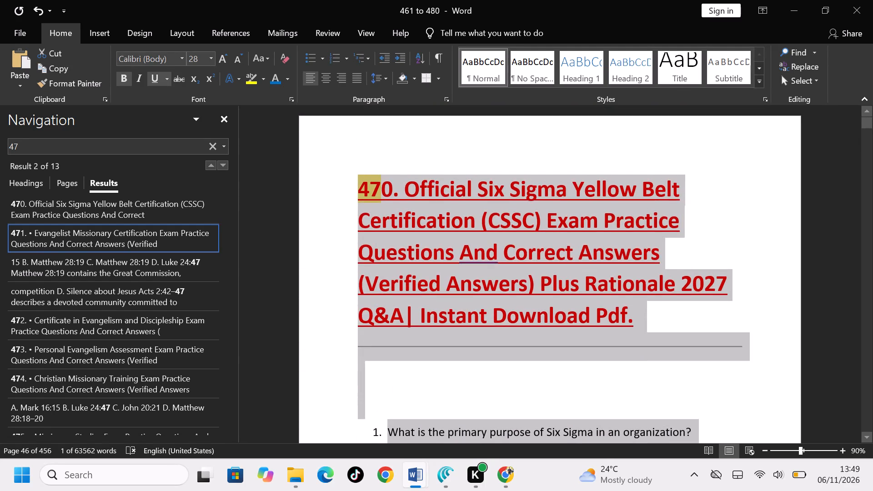
key("ctrl+x")
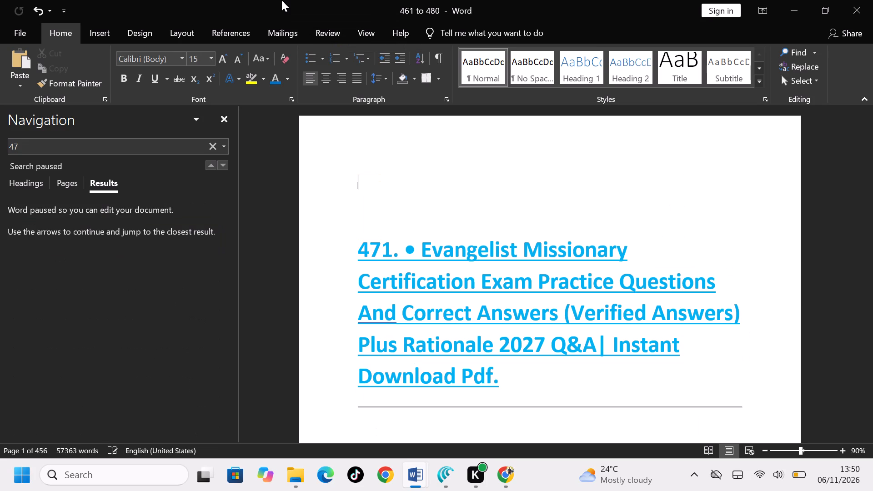
key("ctrl+n")
key("ctrl+v")
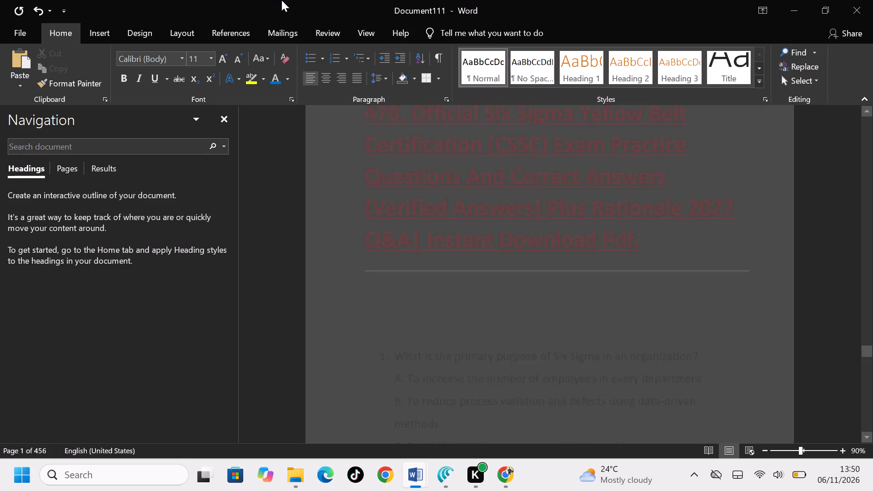
Search for 4 to reach the new document's title, and cut the number "470." from the start of the Yellow Belt (CSSC) title.
left_click(157, 142)
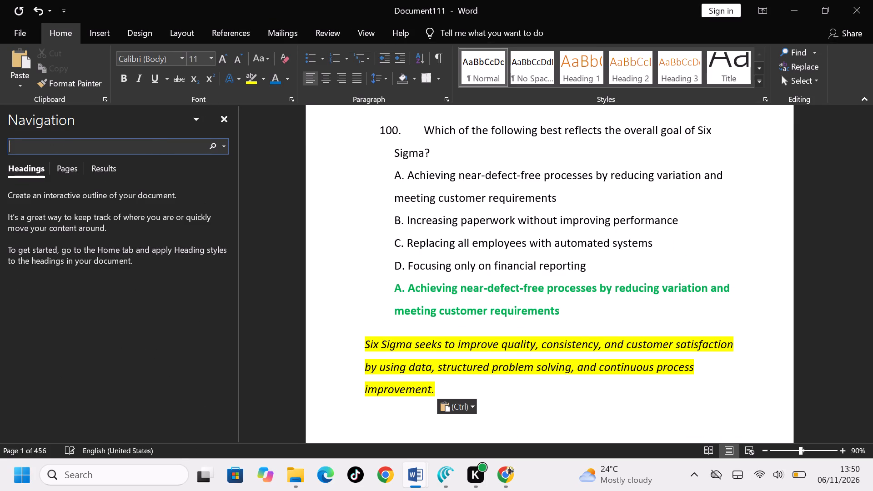
key("4")
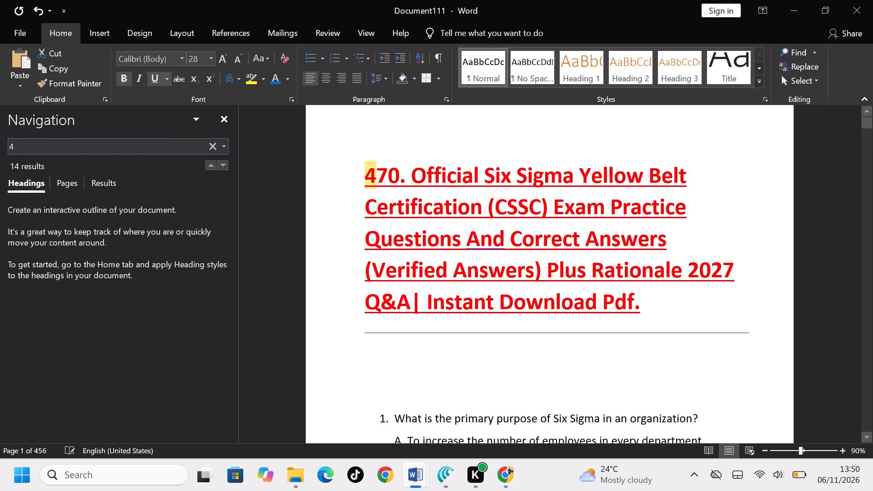
left_click(357, 172)
left_click_drag(357, 172, 415, 184)
key("ctrl+x")
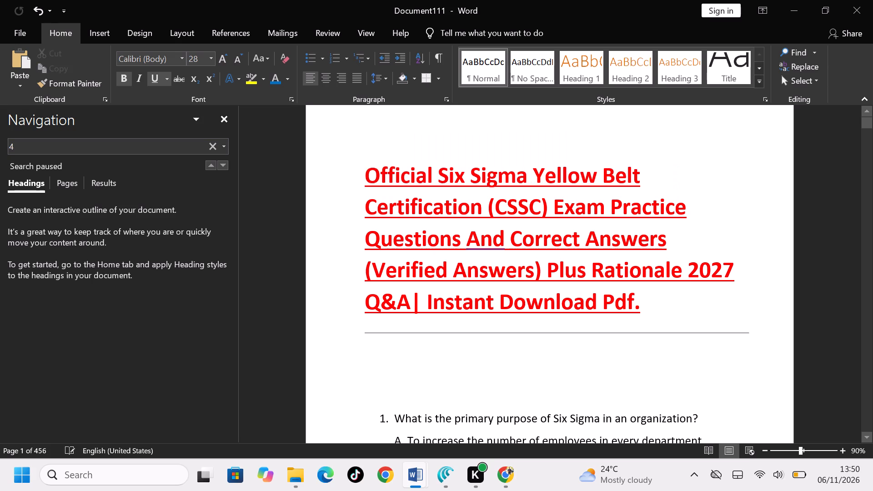
Save the Yellow Belt exam as a PDF named "Official Six Sigma Yellow Belt Certification470." in New folder (2), and close its document without saving.
key("ctrl+s")
double_click(406, 114)
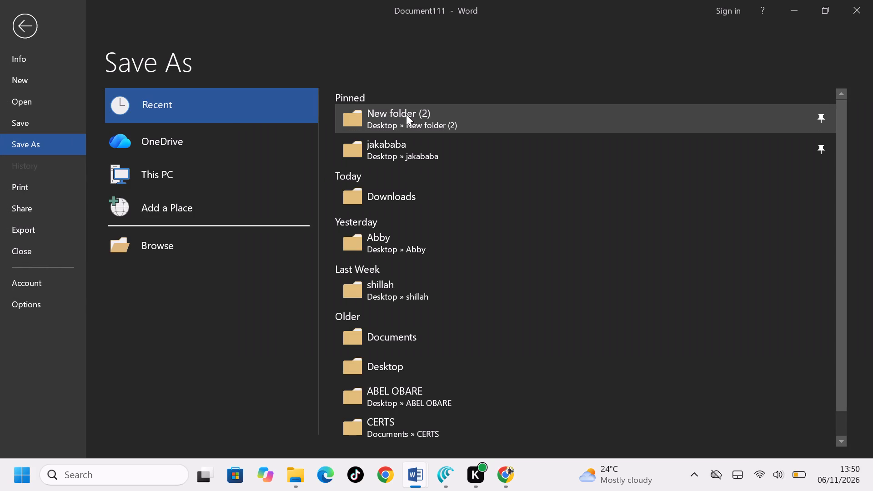
key("Right")
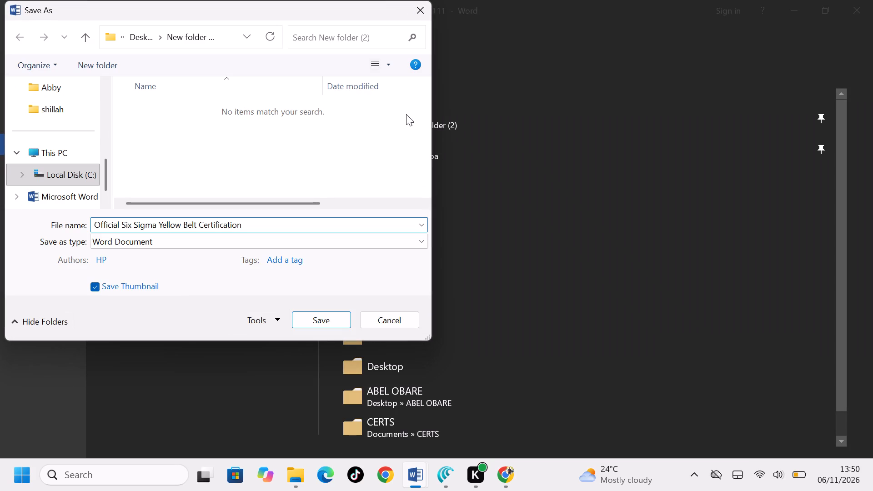
key("ctrl+v")
left_click(294, 246)
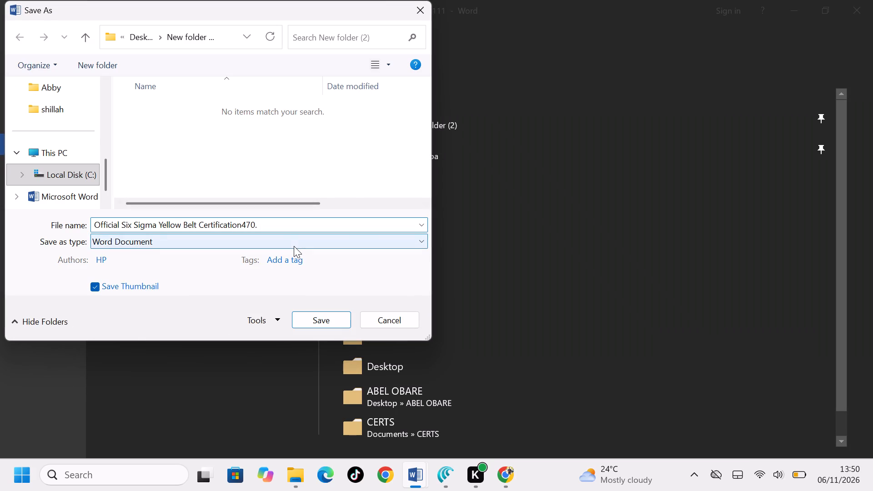
left_click(220, 328)
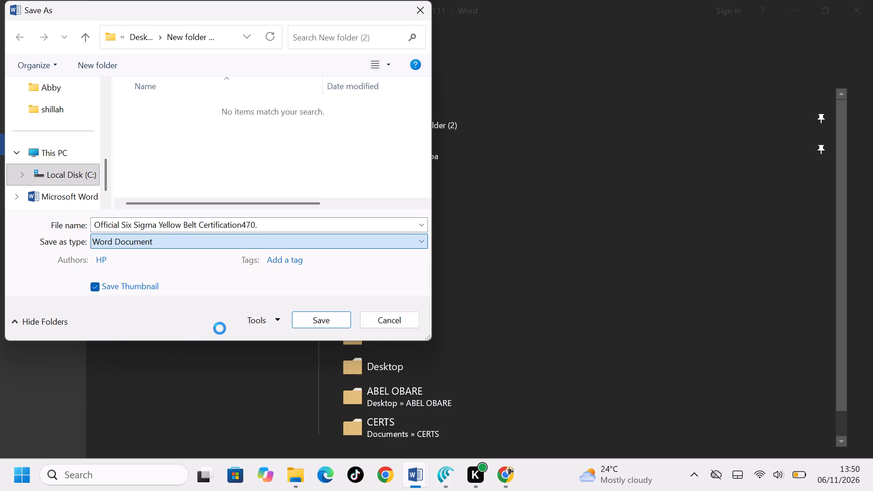
left_click(312, 361)
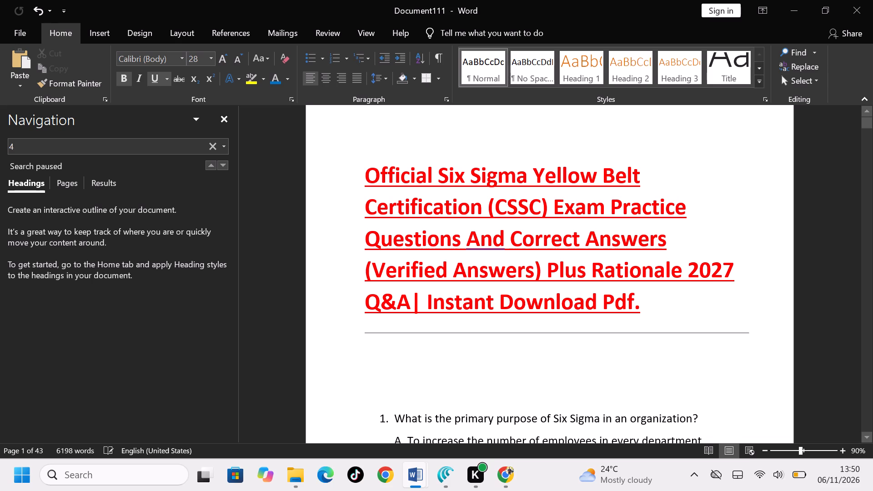
left_click(872, 4)
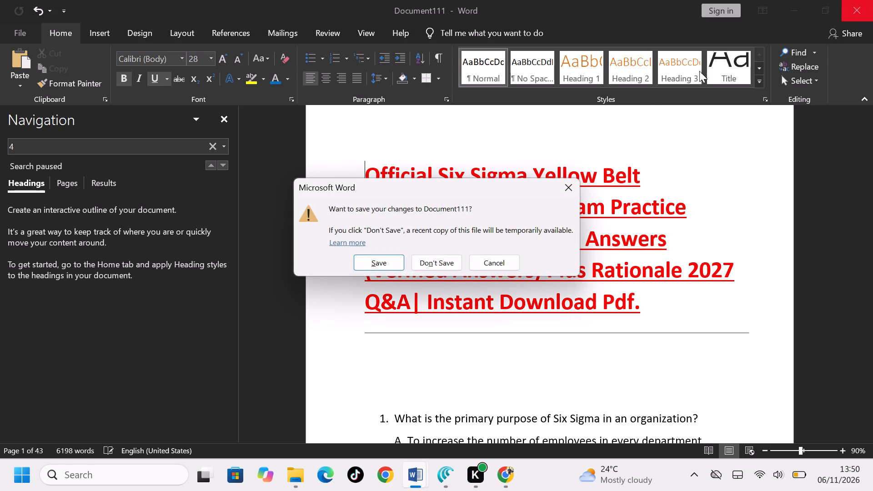
left_click(430, 262)
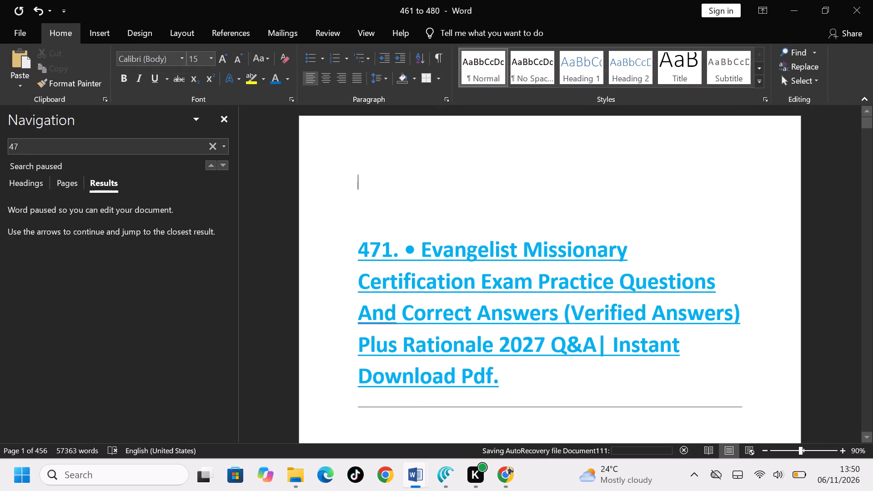
Delete the leftover blank lines above the 471 title in the 461 to 480 document, keeping the title's number intact.
key("Delete")
key("Delete")
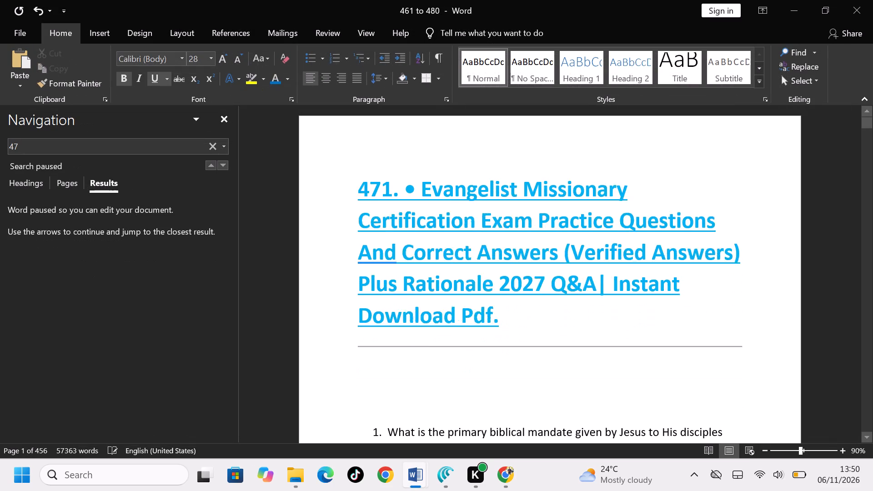
key("Delete")
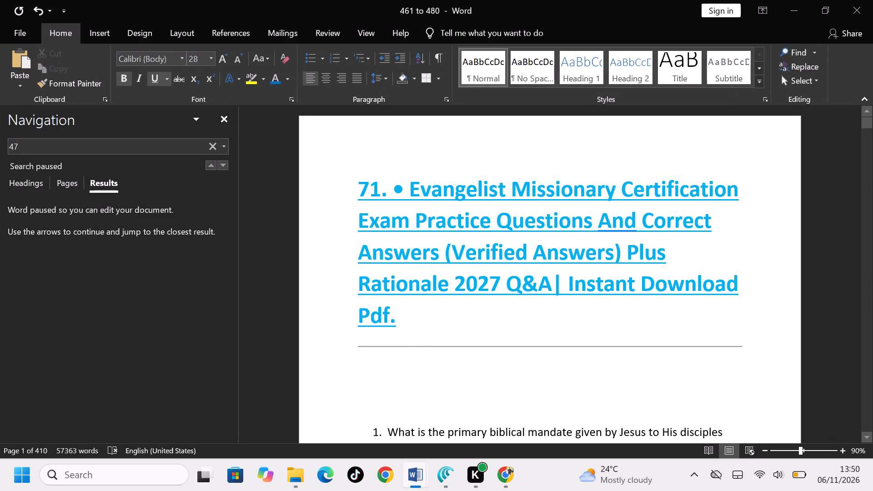
key("ctrl+z")
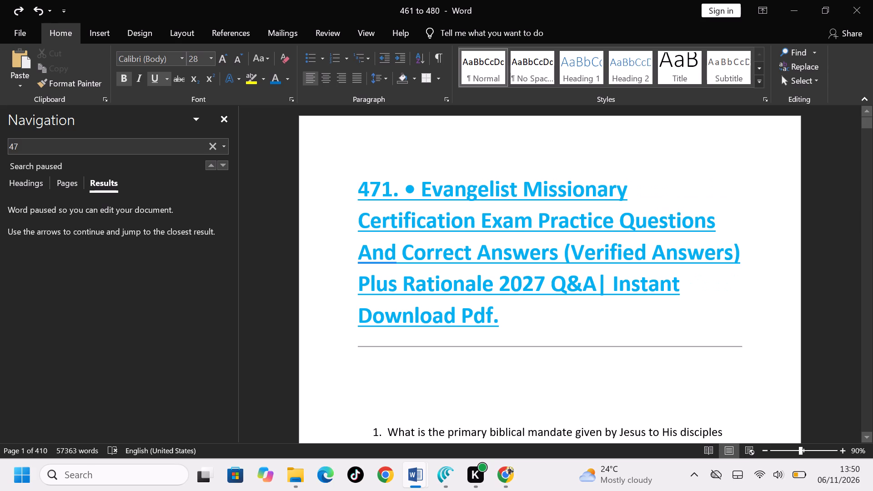
Go to the 472 title match and move the whole 471 Evangelist Missionary exam above it into a new document.
left_click(220, 164)
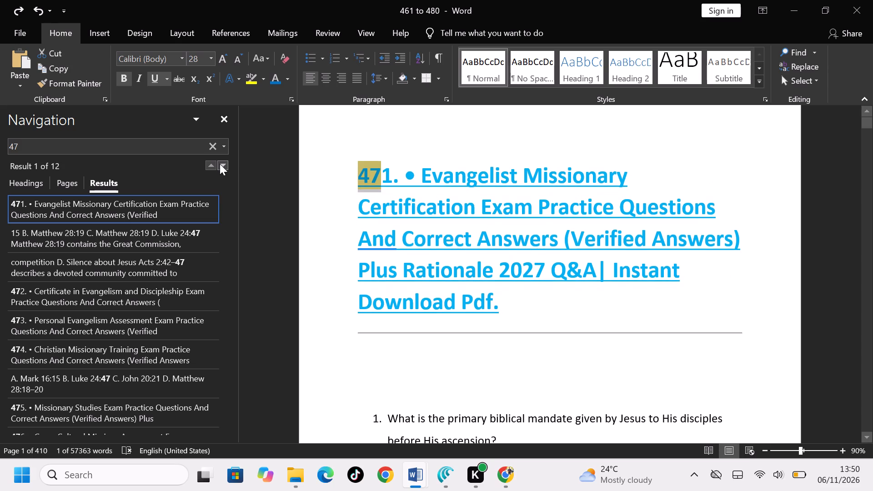
left_click(220, 164)
left_click(220, 164)
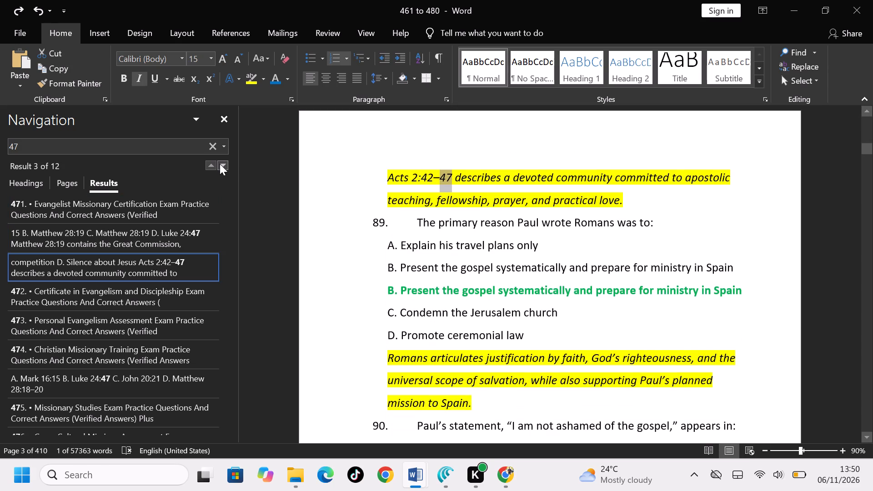
left_click(220, 164)
scroll(485, 201, "up", 2)
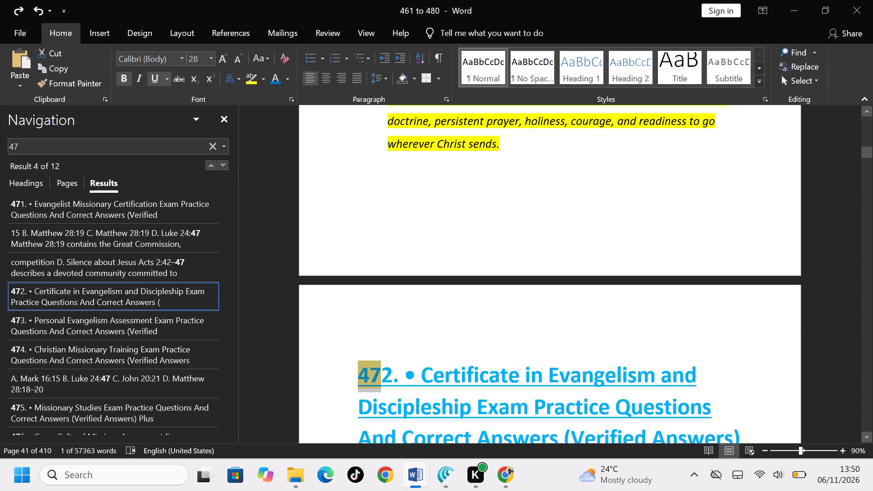
scroll(485, 201, "up", 1)
left_click(521, 312)
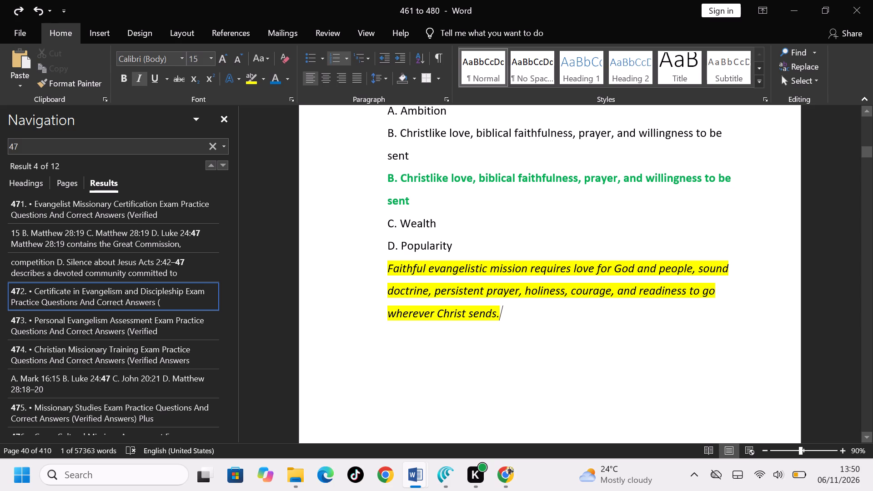
left_click(521, 312)
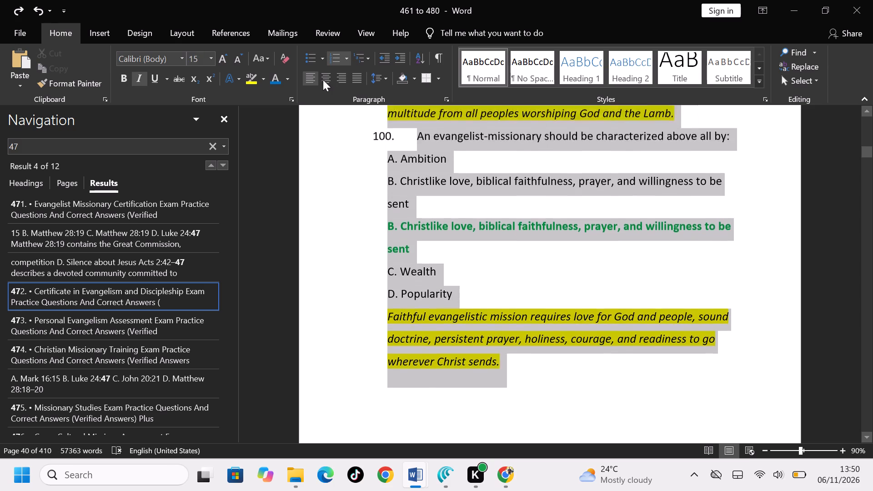
scroll(322, 70, "down", 1)
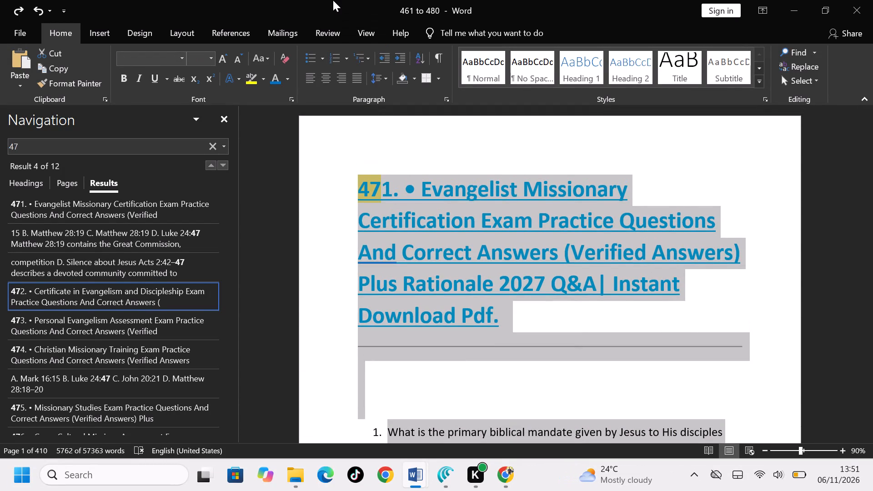
key("ctrl+x")
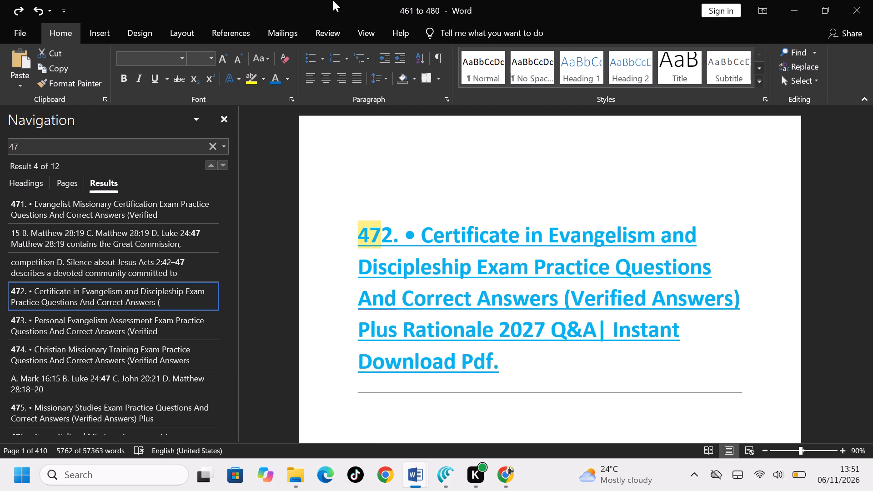
key("ctrl+n")
key("ctrl+v")
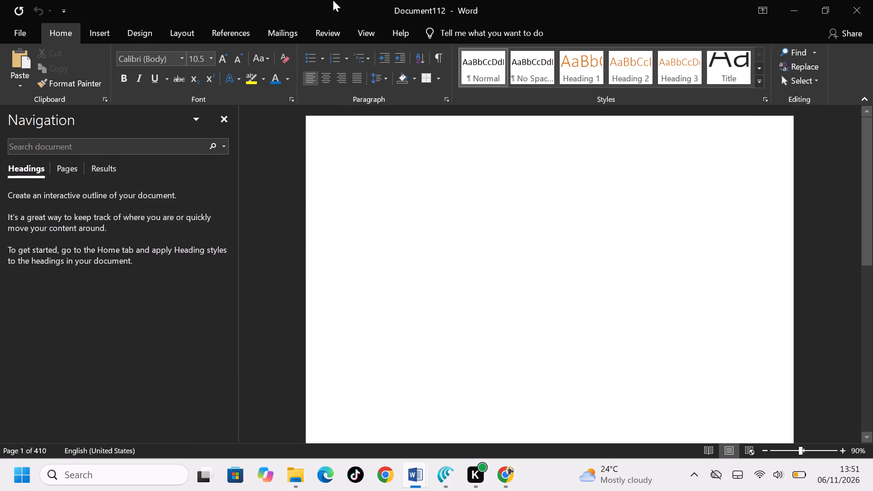
Search for 4 to reach the new document's title, and cut the number "471." from the start of the Evangelist Missionary title.
left_click(161, 151)
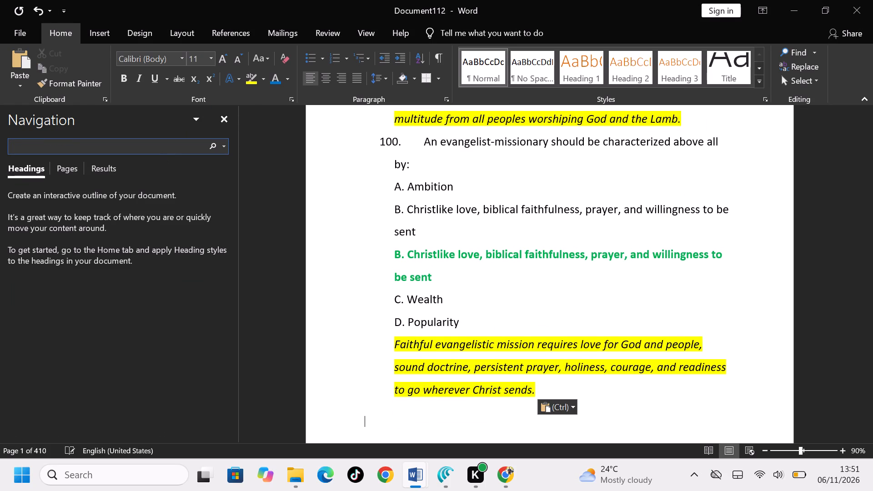
key("4")
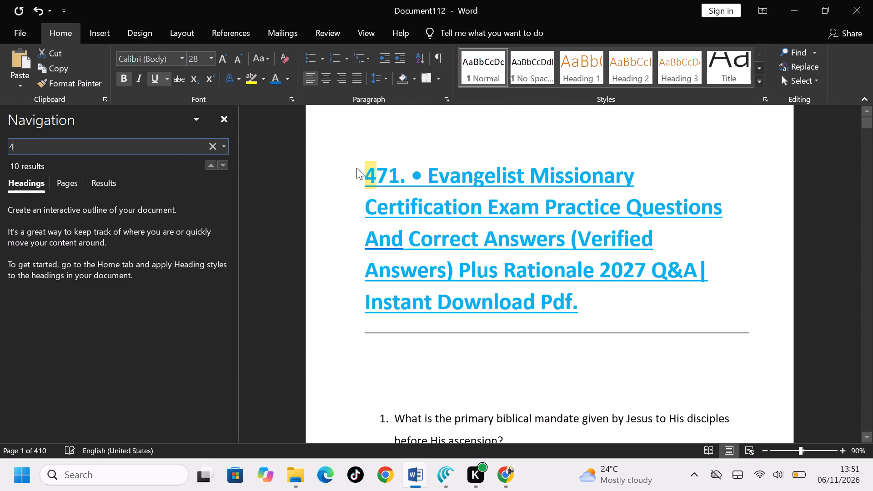
left_click(356, 168)
left_click_drag(356, 168, 410, 174)
key("ctrl+x")
Save the Evangelist Missionary exam as a PDF named "Evangelist Missionary Certification Exam Practice Questions And Correct Answers471." in New folder (2).
key("ctrl+s")
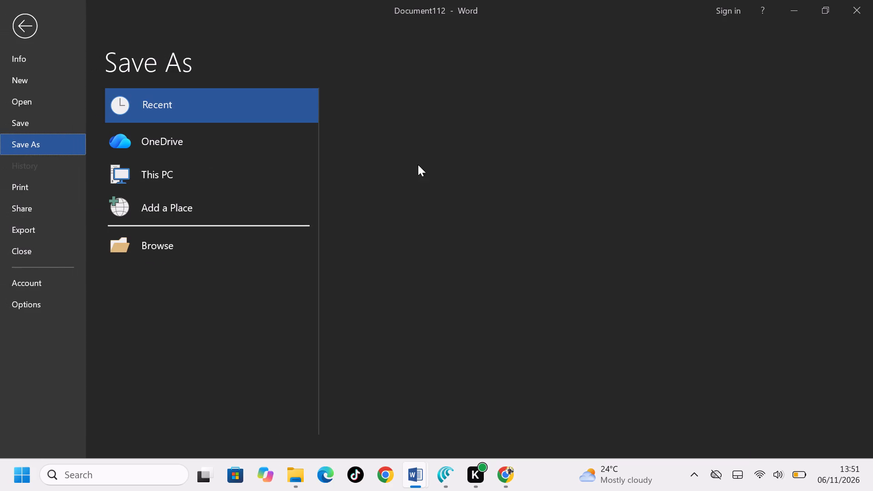
left_click(441, 116)
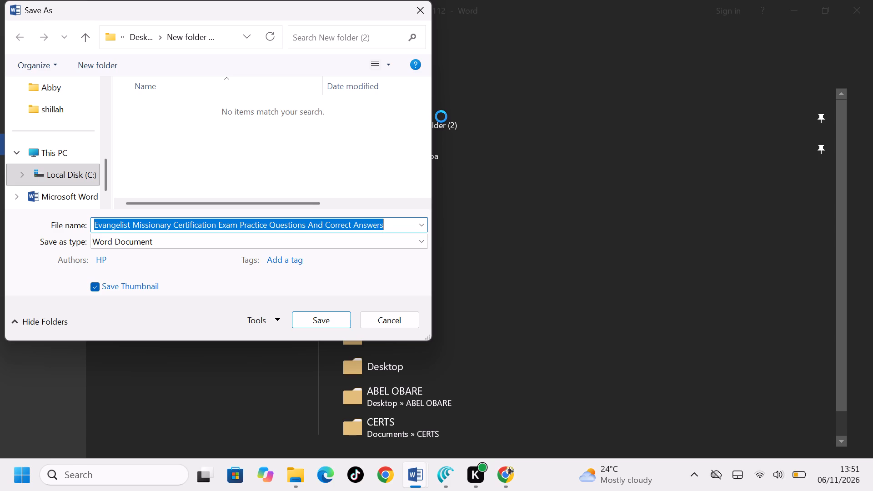
key("Right")
key("ctrl+v")
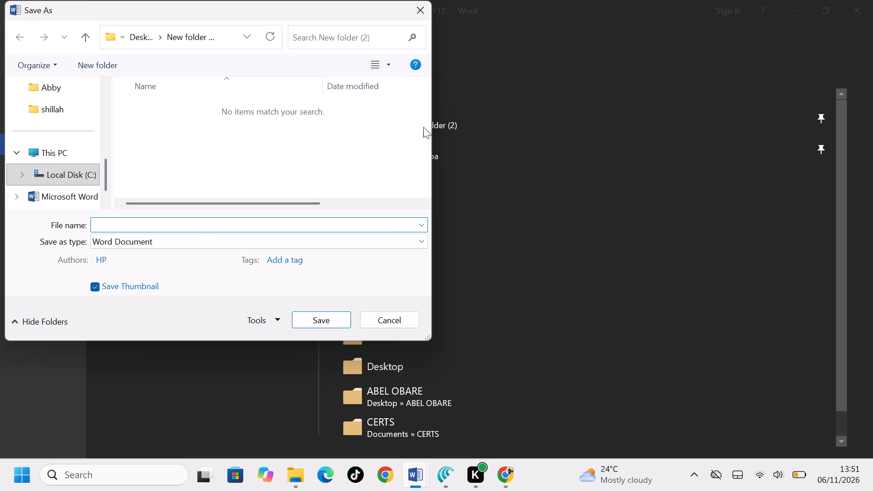
left_click(353, 245)
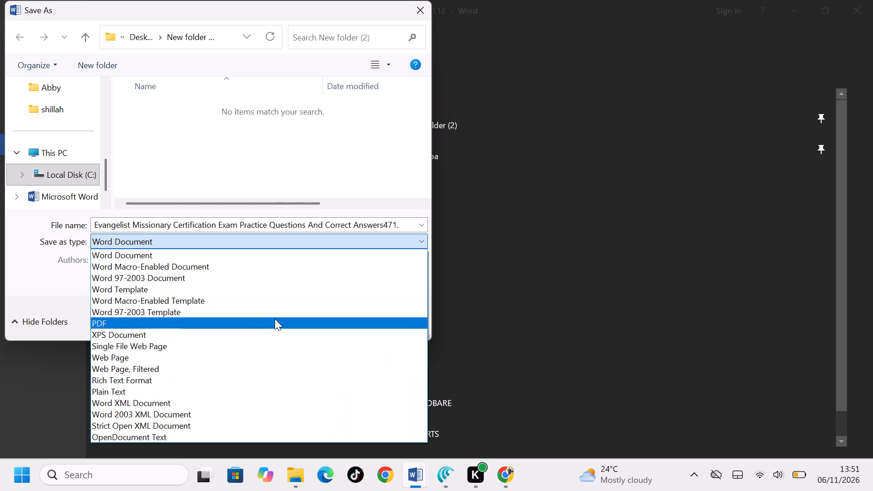
left_click(274, 319)
left_click(324, 353)
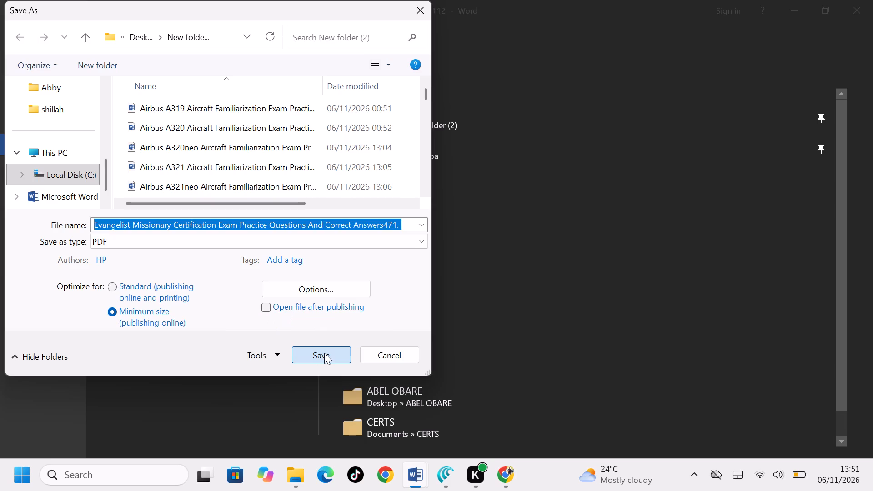